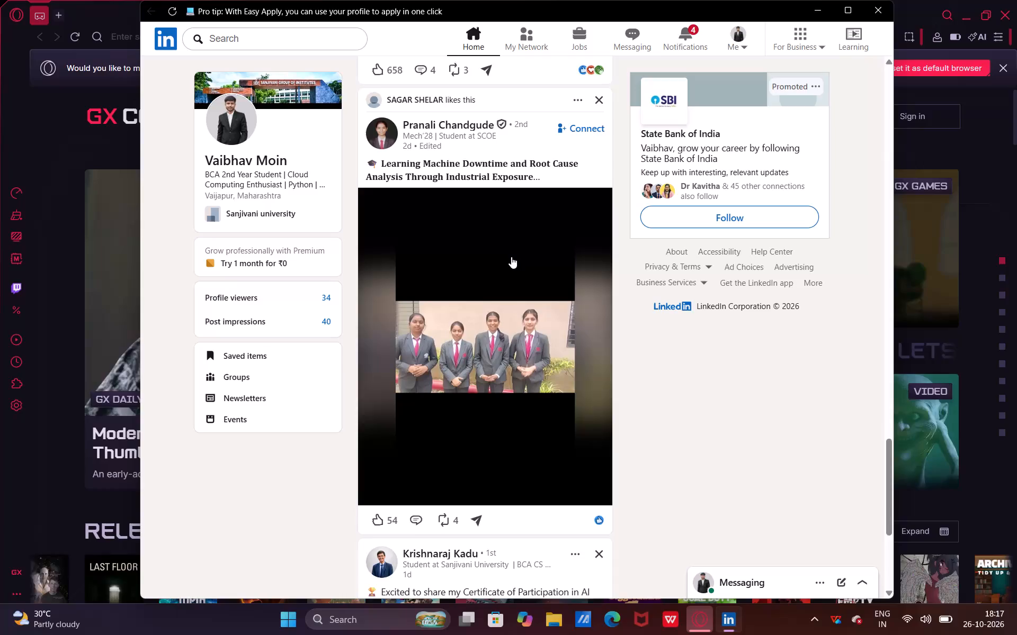
Browse the posts in the LinkedIn home feed.
scroll(511, 257, down, 1)
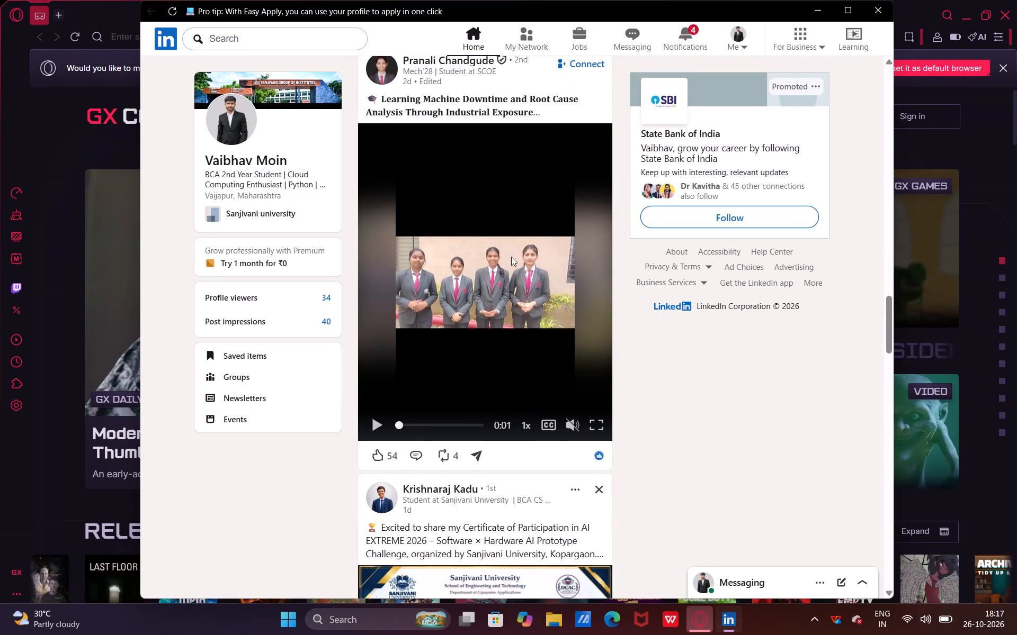
scroll(511, 257, down, 2)
scroll(507, 258, up, 2)
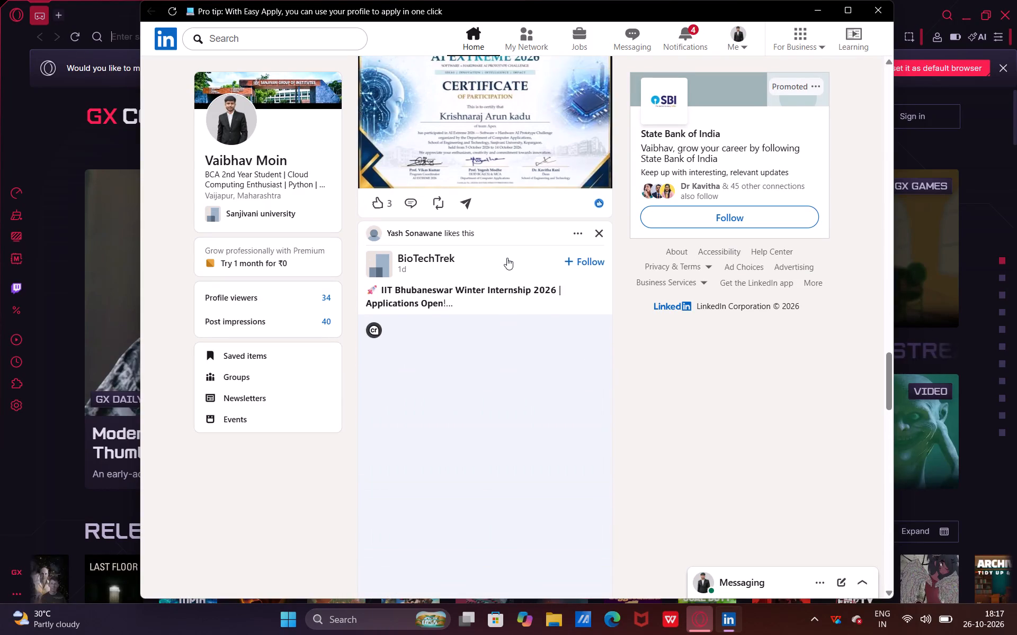
scroll(507, 258, up, 1)
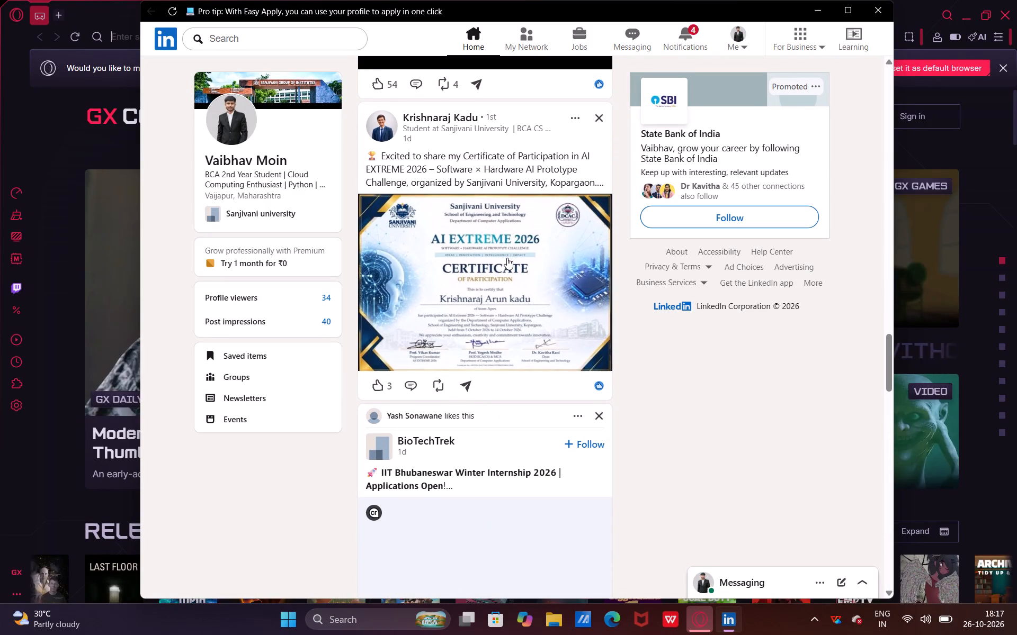
scroll(507, 258, up, 1)
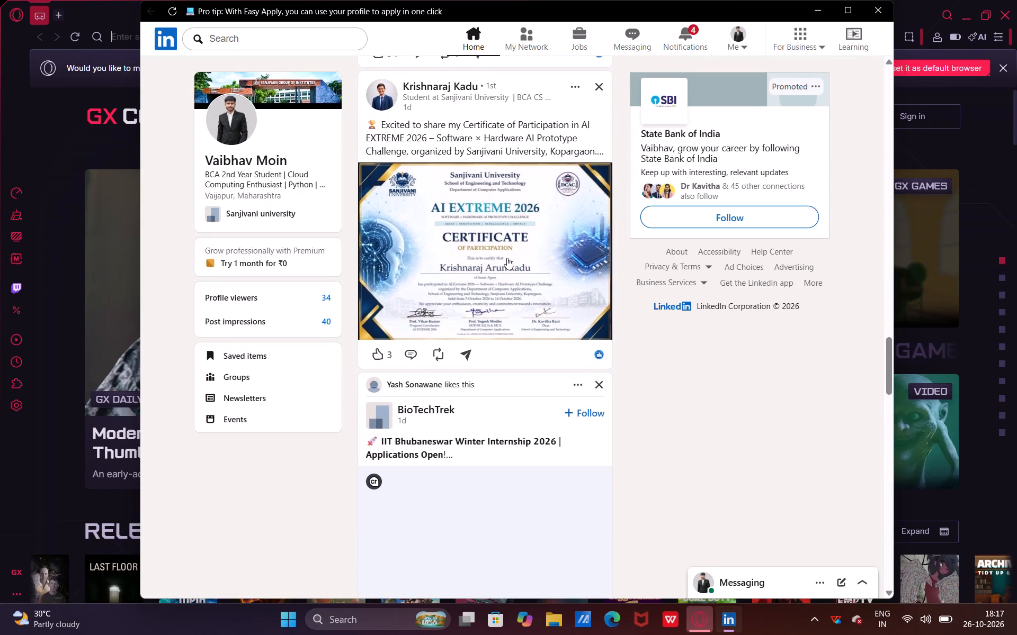
scroll(507, 258, up, 1)
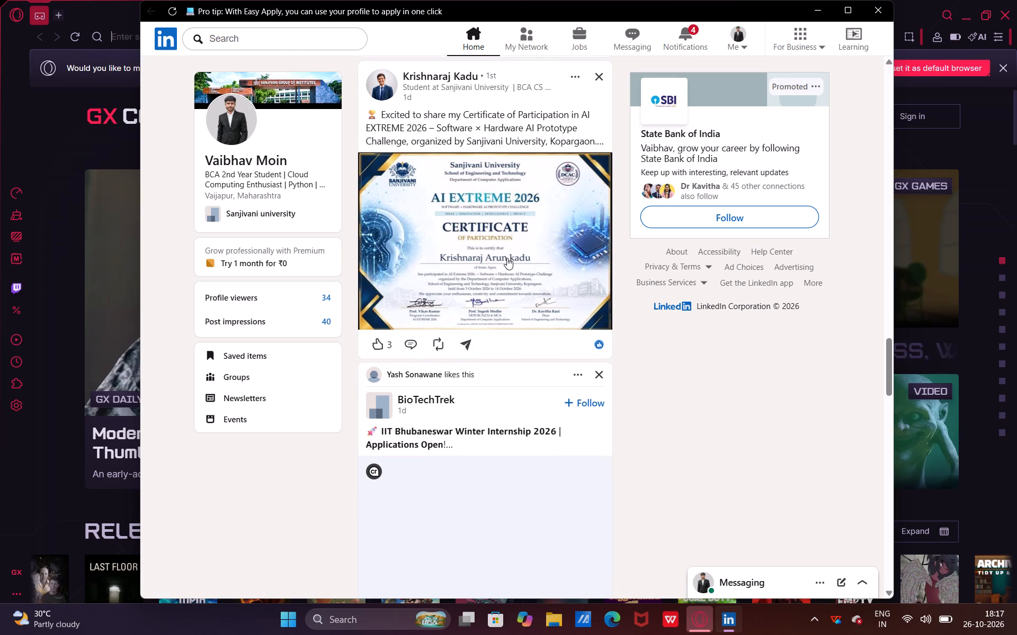
scroll(507, 258, down, 1)
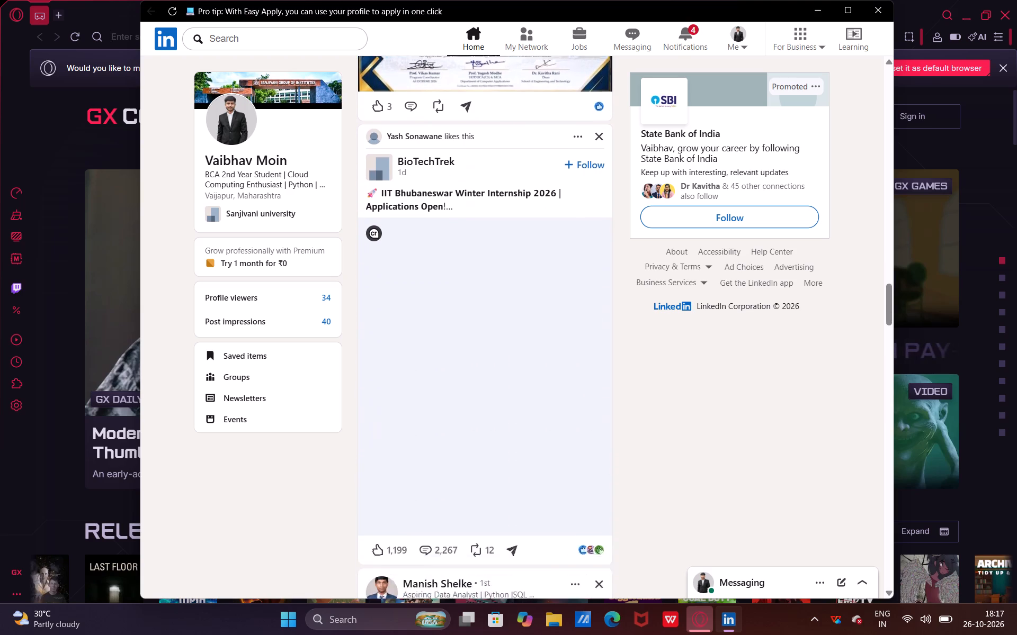
scroll(507, 258, down, 1)
scroll(507, 258, up, 1)
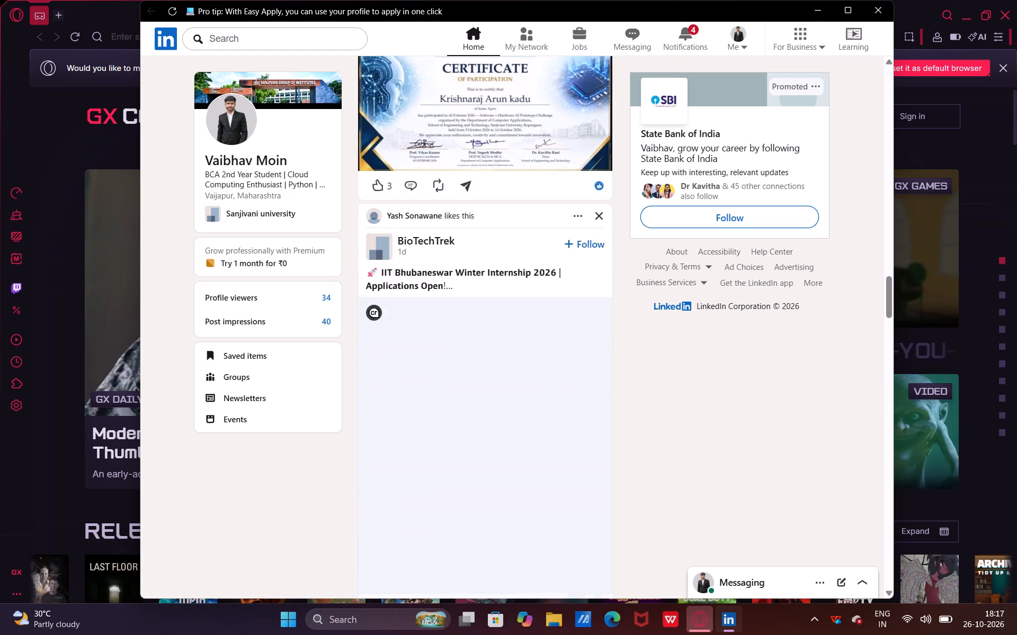
scroll(507, 258, up, 1)
scroll(507, 258, down, 1)
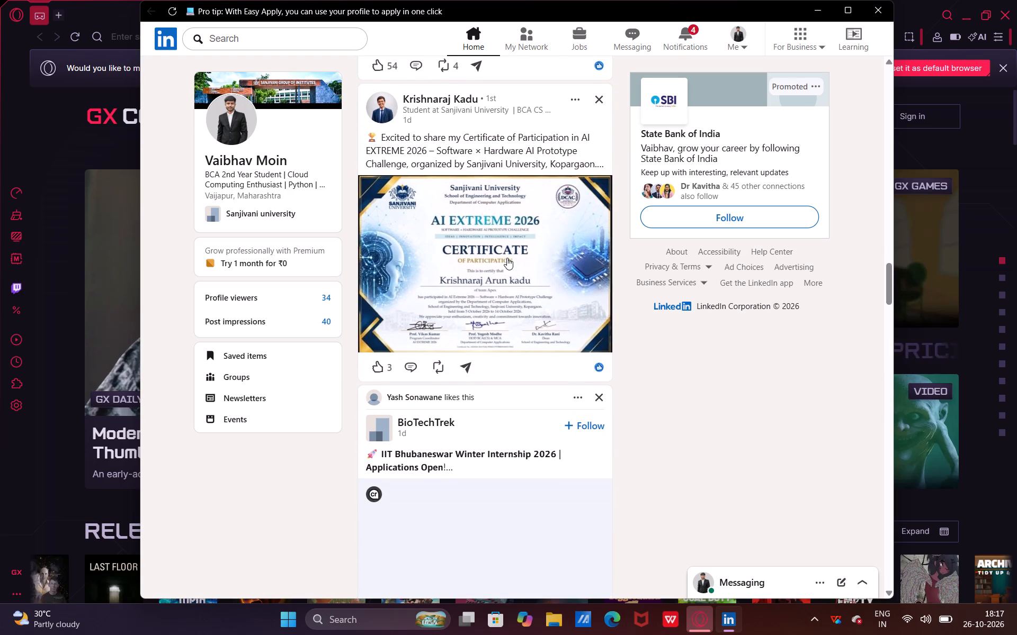
scroll(507, 258, down, 2)
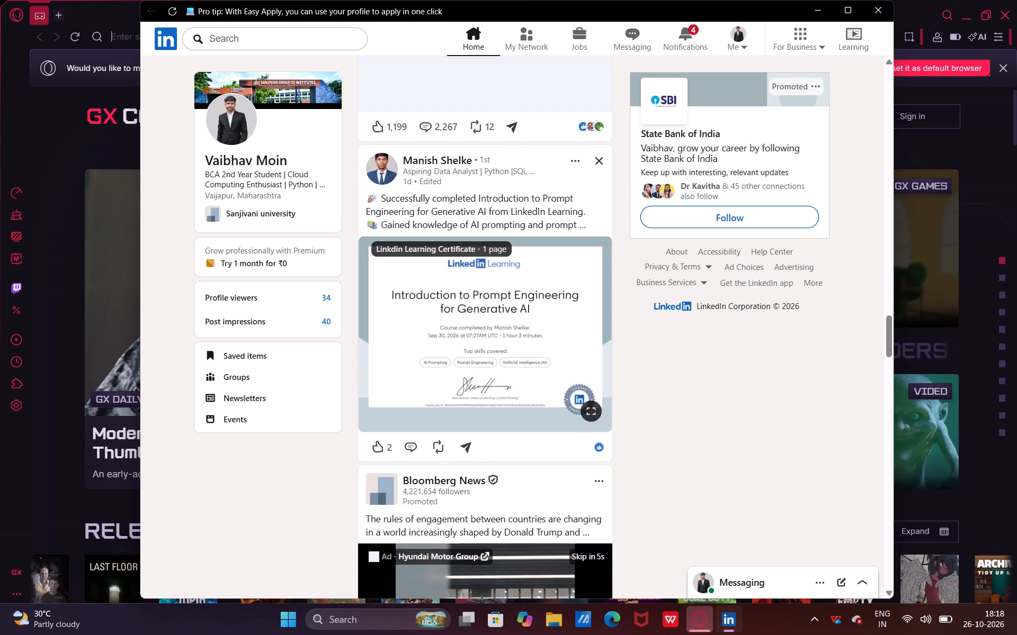
scroll(462, 345, down, 4)
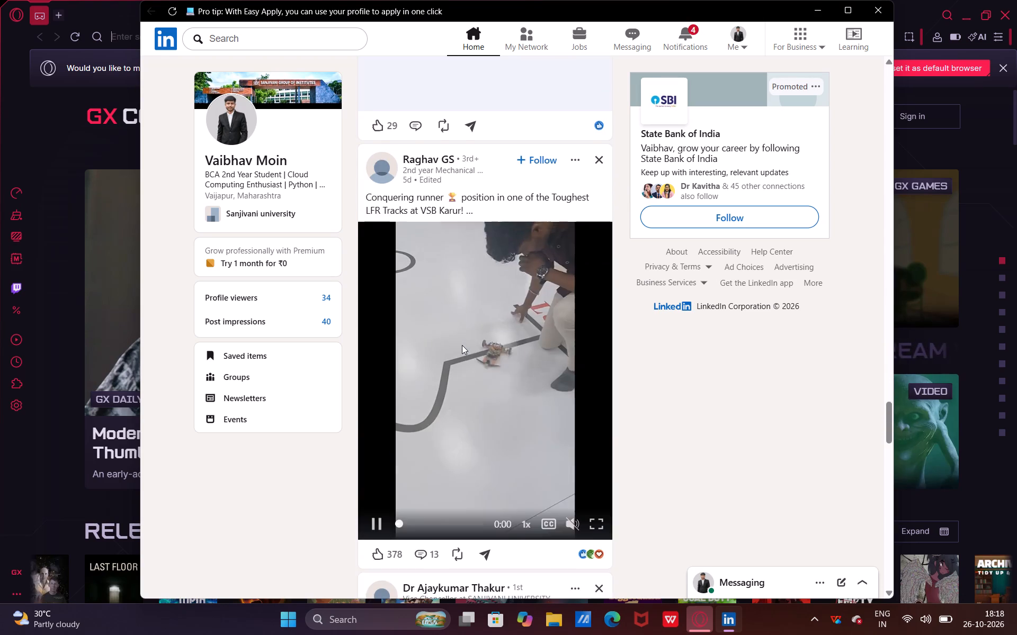
scroll(462, 345, down, 1)
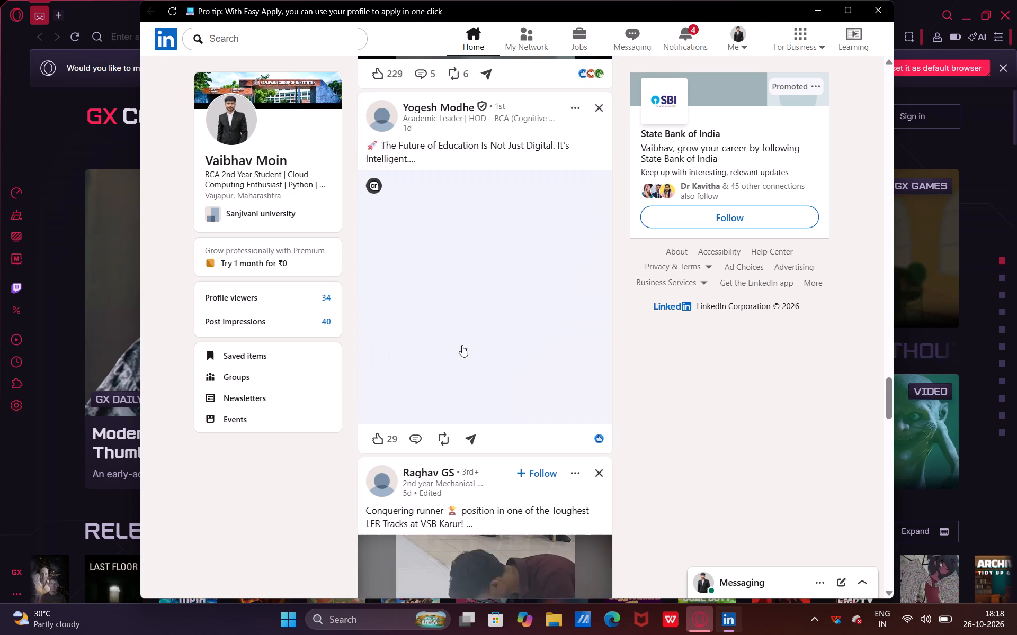
scroll(462, 345, down, 3)
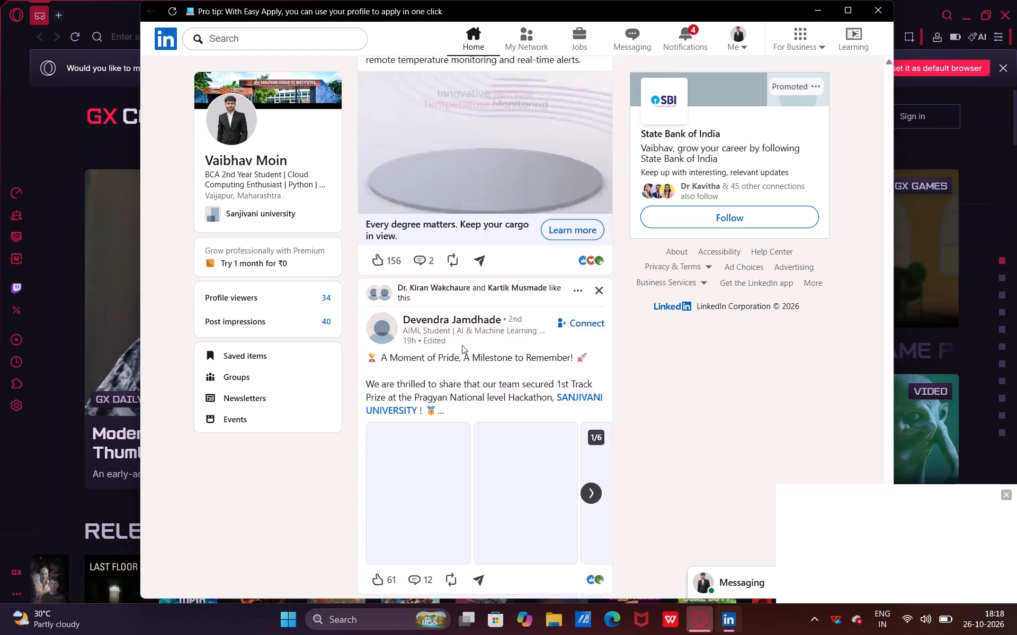
scroll(462, 345, down, 1)
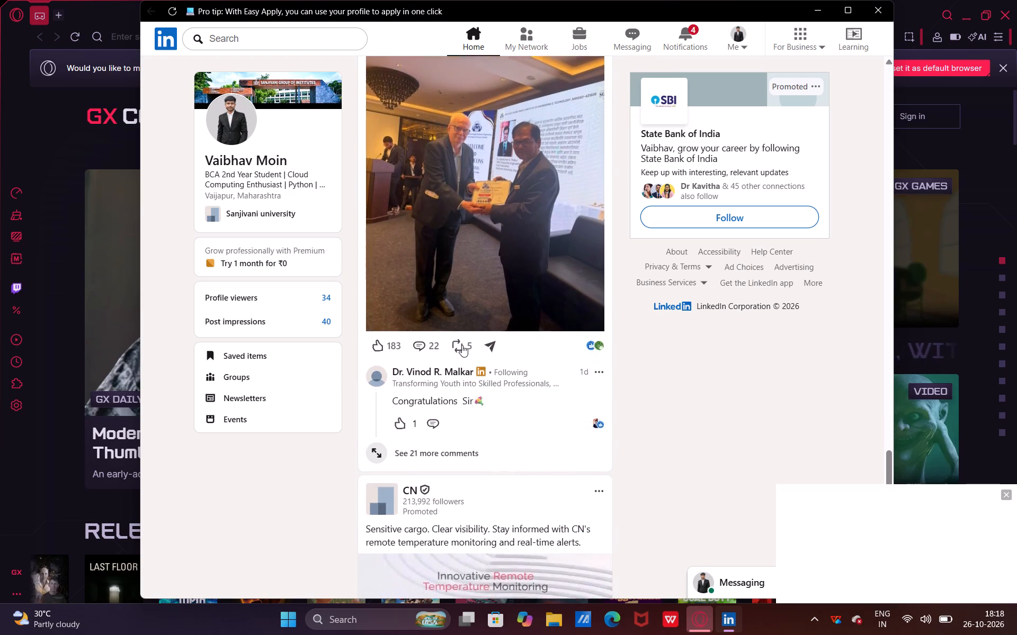
scroll(462, 345, down, 1)
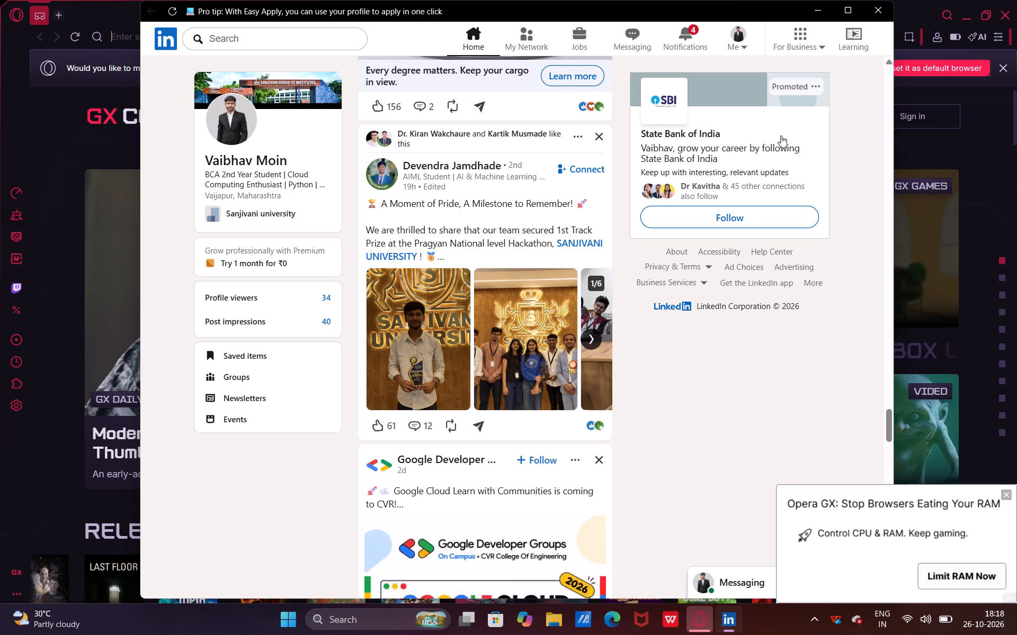
Clear the desktop by minimizing LinkedIn, closing Opera GX and dismissing its RAM limiter pop-up.
click(818, 3)
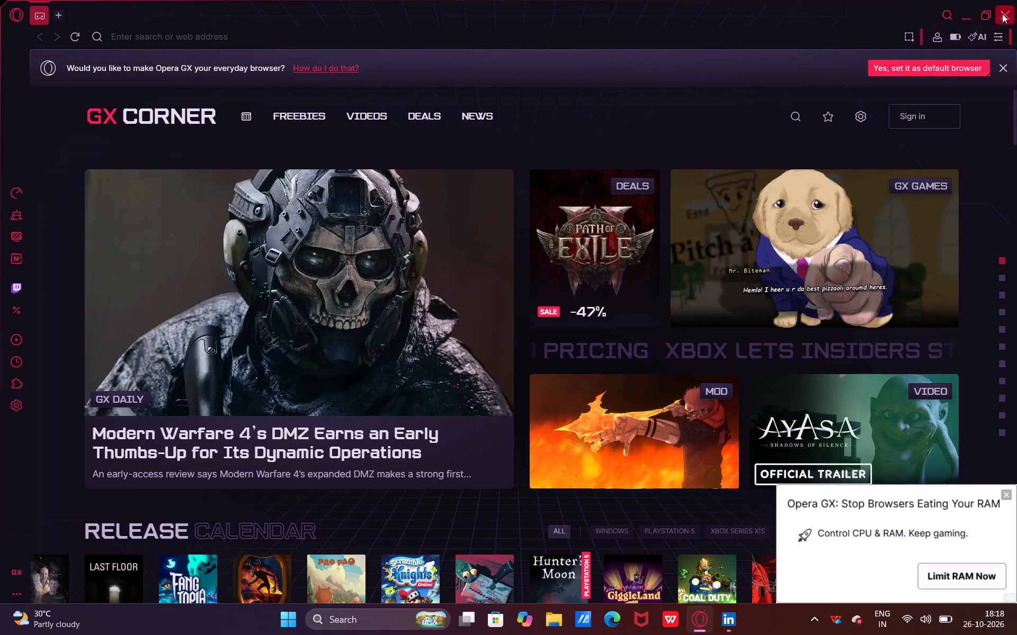
click(1006, 2)
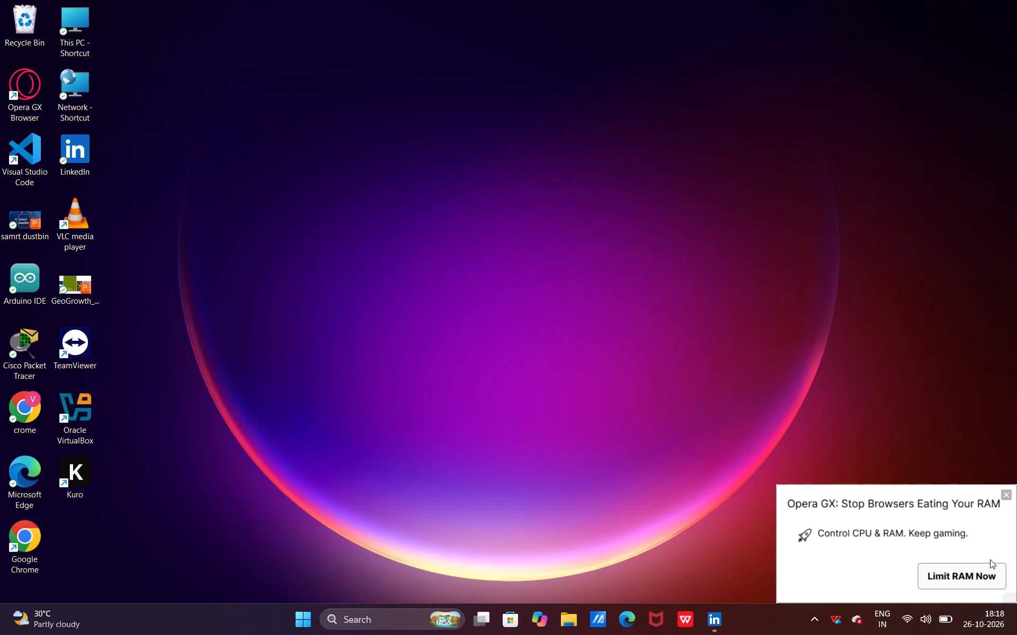
click(1007, 493)
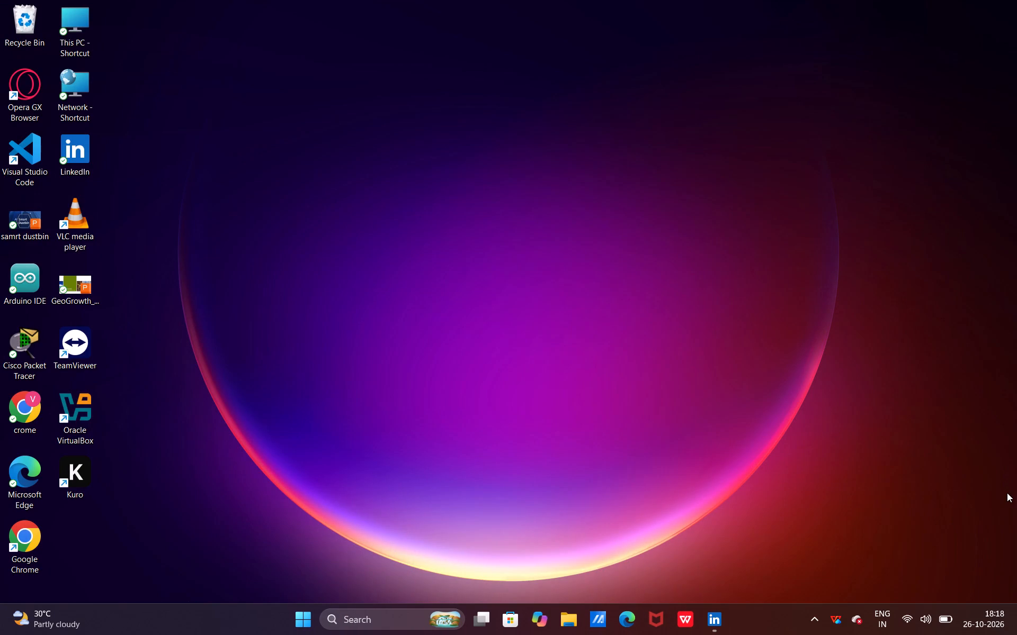
Launch Chrome from the "crome" desktop shortcut, maximizing its window before minimizing it.
triple_click(21, 390)
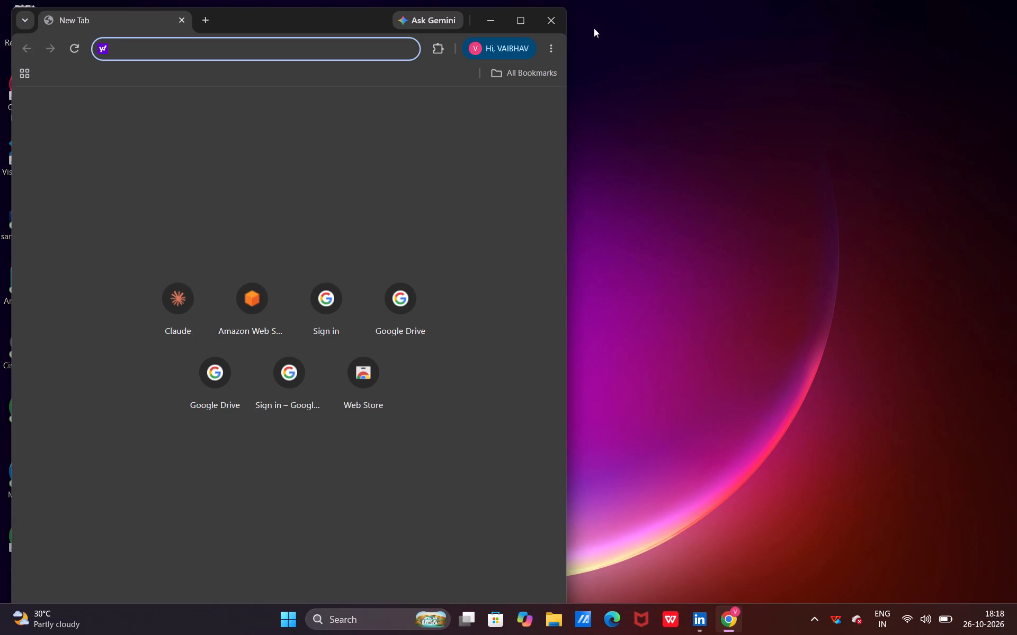
click(524, 17)
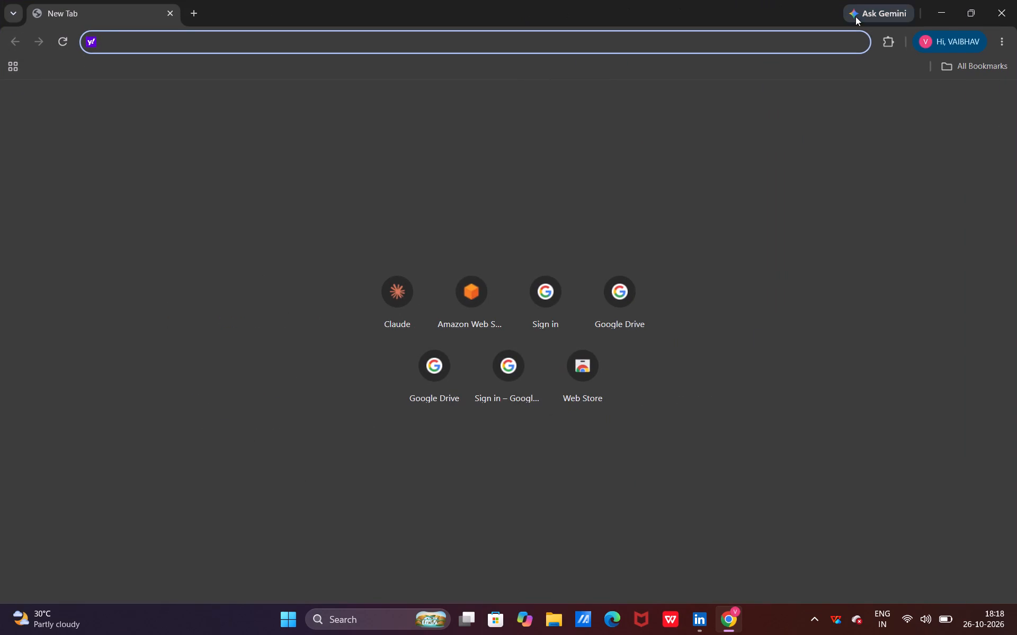
click(943, 4)
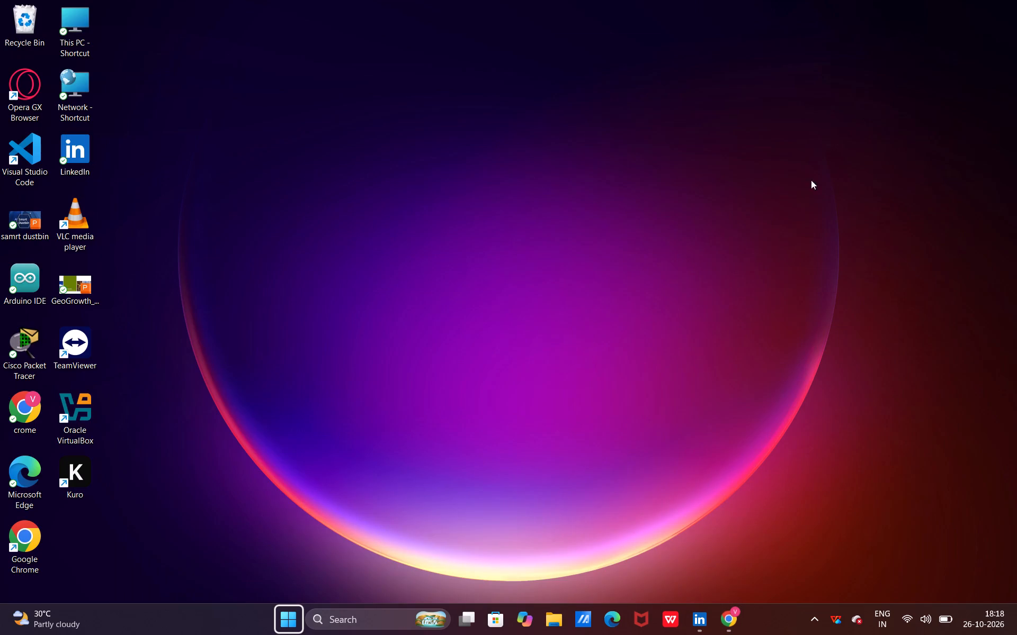
Open the recent file Lab_Exam_answer_Key_Sets_A-D from File Explorer, choosing Google Chrome as the app for the PDF.
click(571, 536)
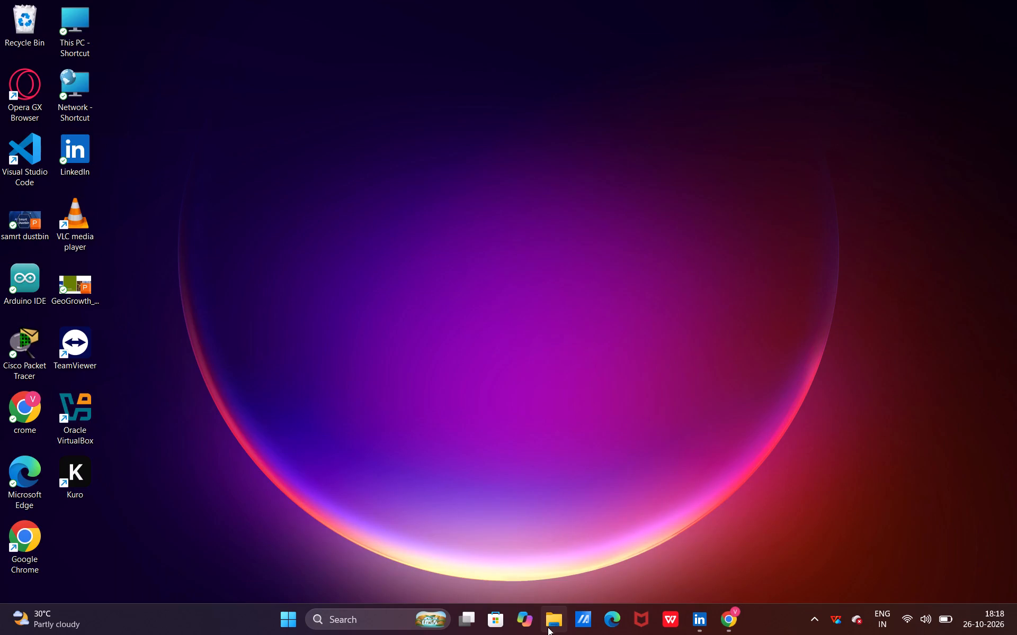
double_click(556, 625)
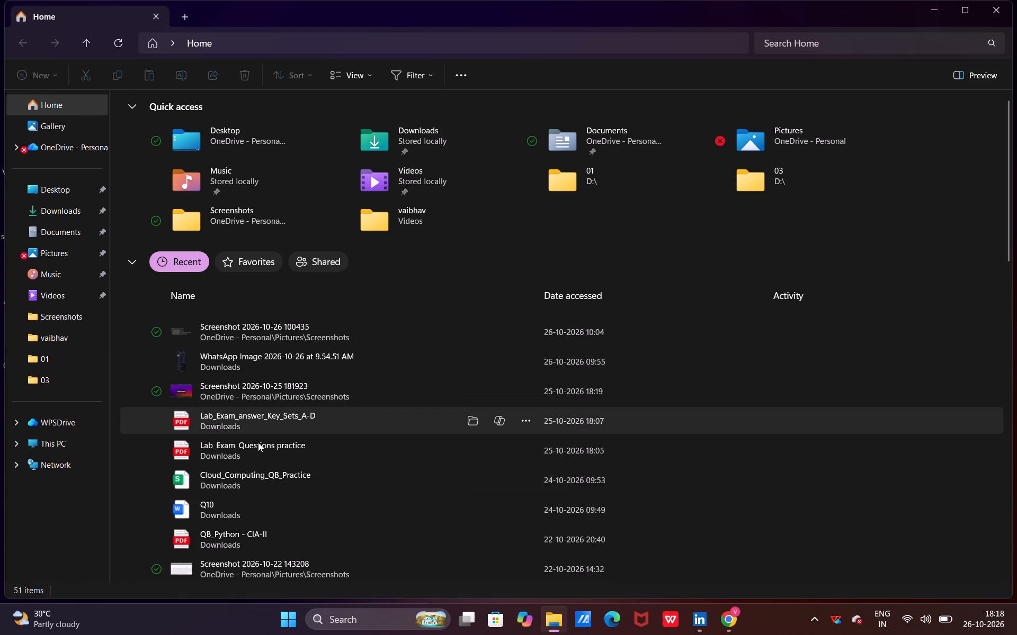
double_click(290, 415)
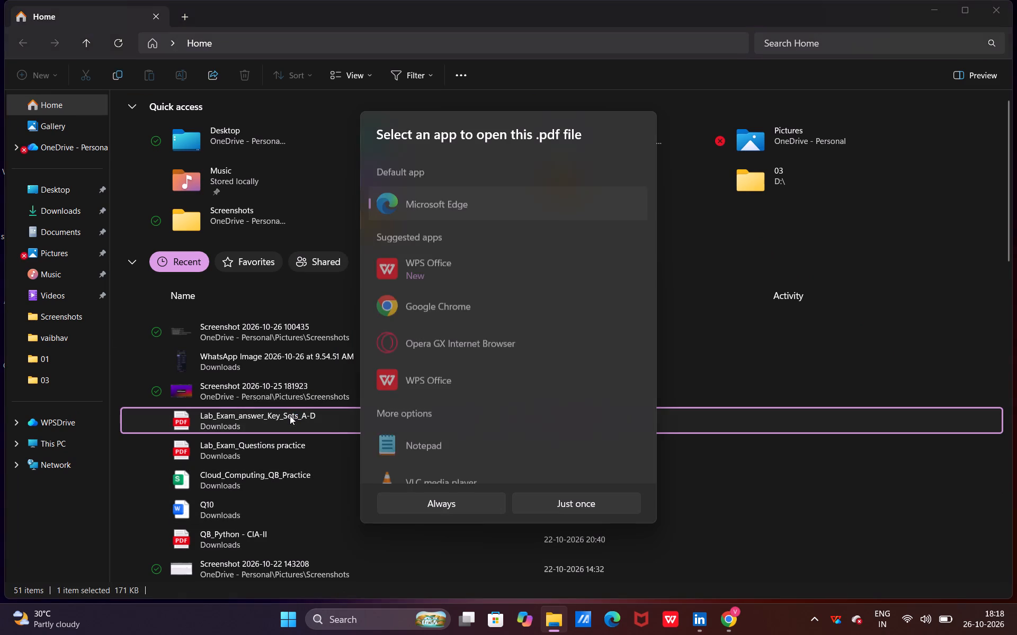
double_click(438, 294)
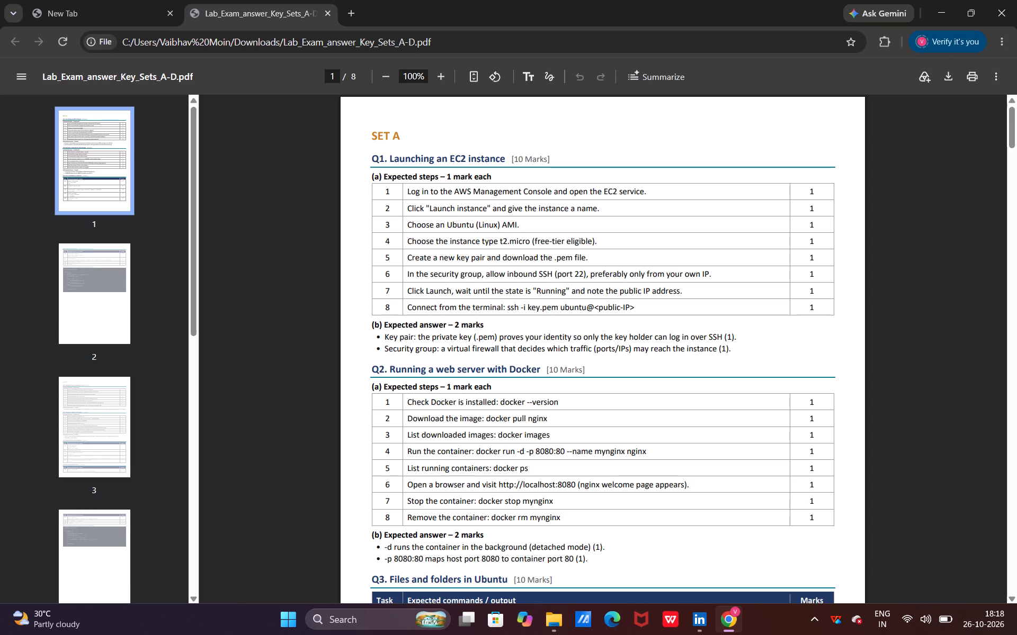
Look through the Set A answers and the start of Set B in the lab exam answer key.
scroll(563, 268, down, 2)
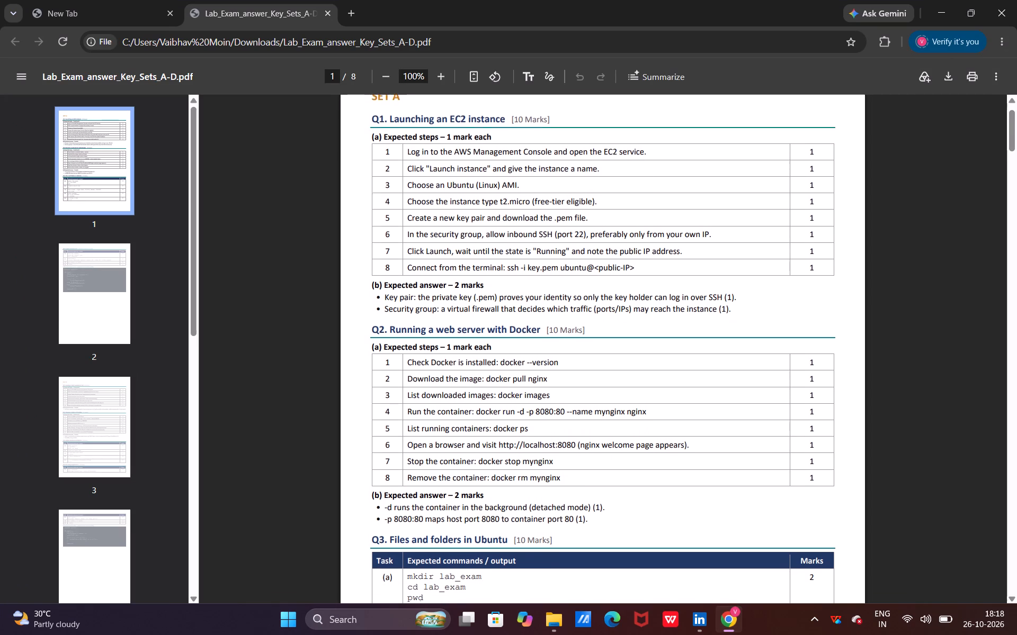
scroll(563, 268, down, 2)
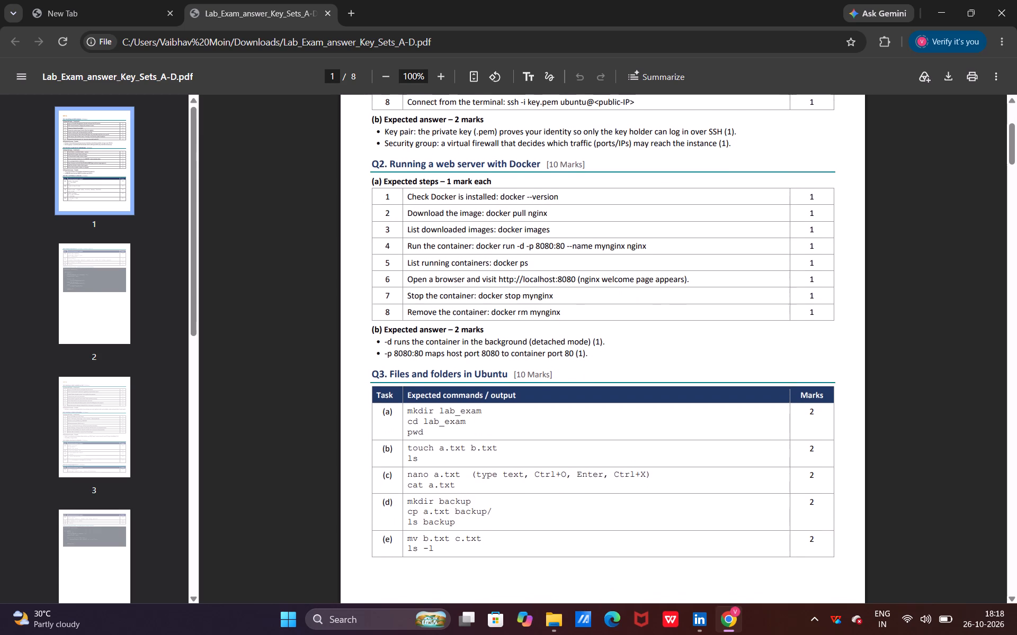
scroll(563, 268, down, 3)
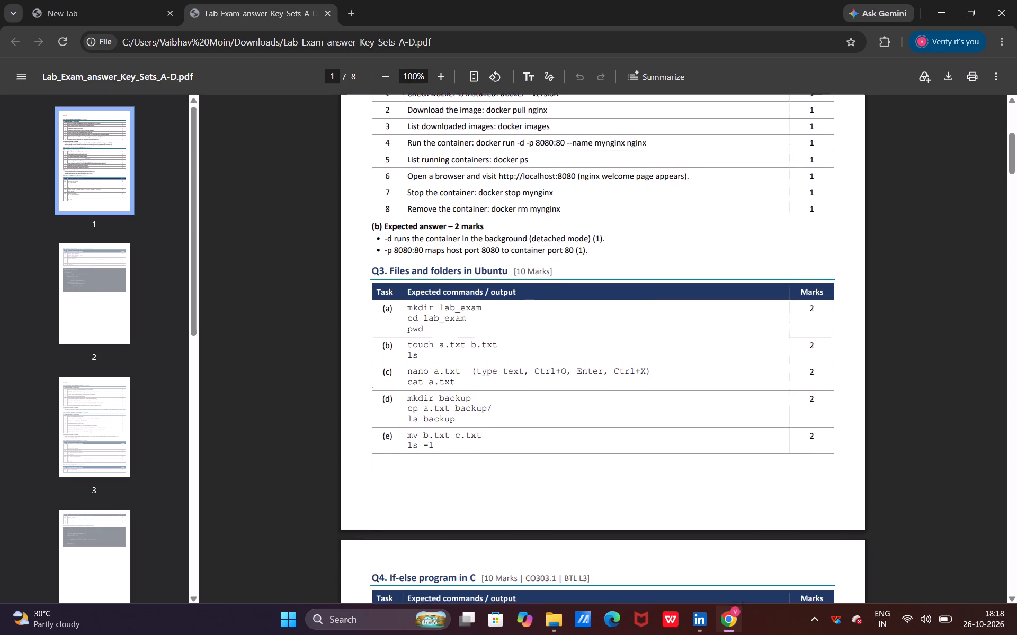
scroll(563, 268, down, 3)
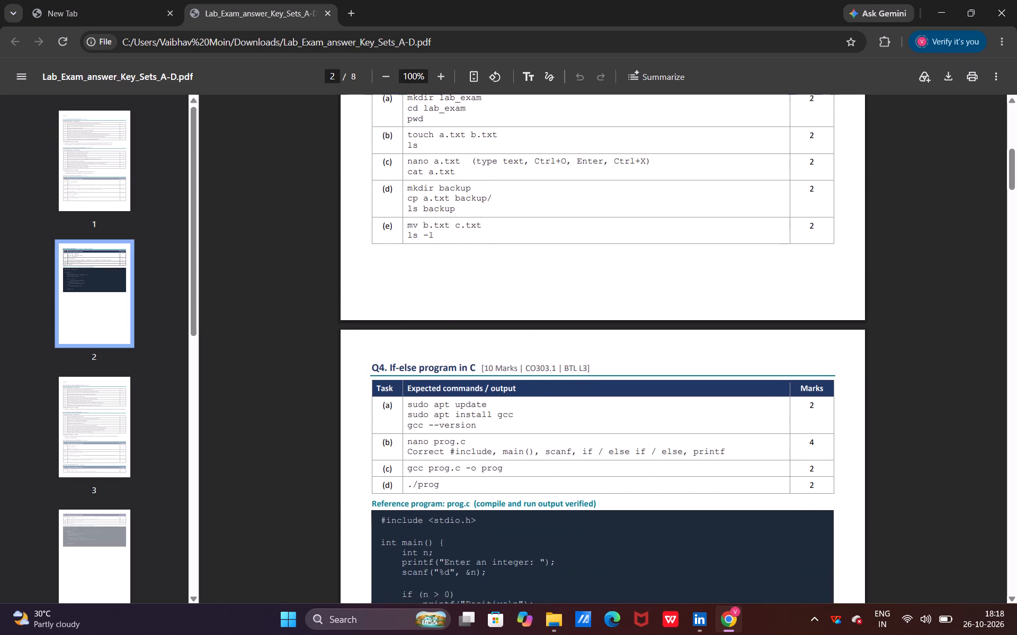
scroll(563, 268, down, 3)
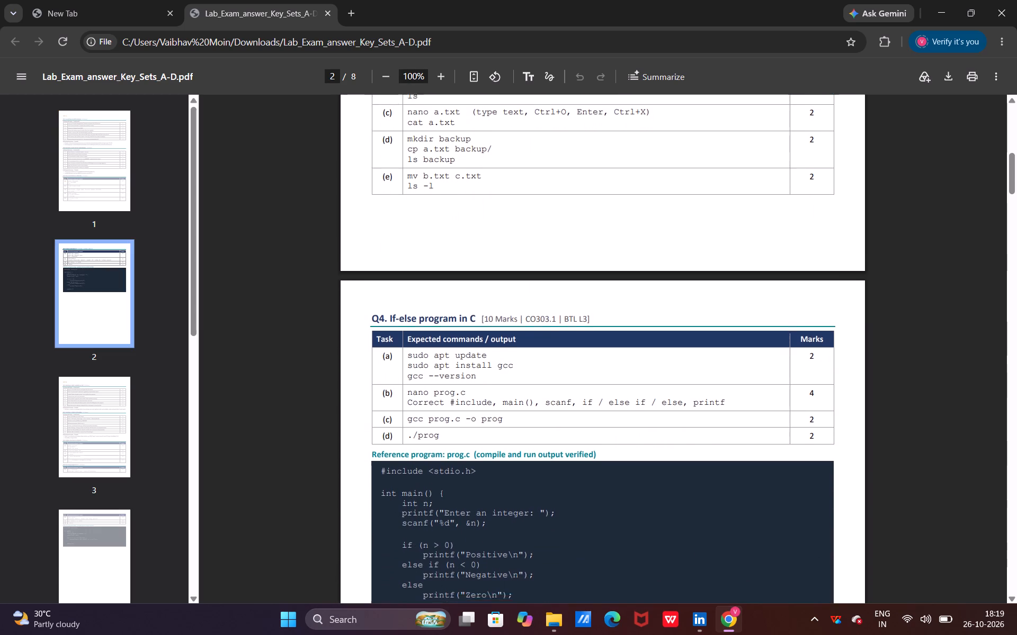
scroll(563, 268, down, 4)
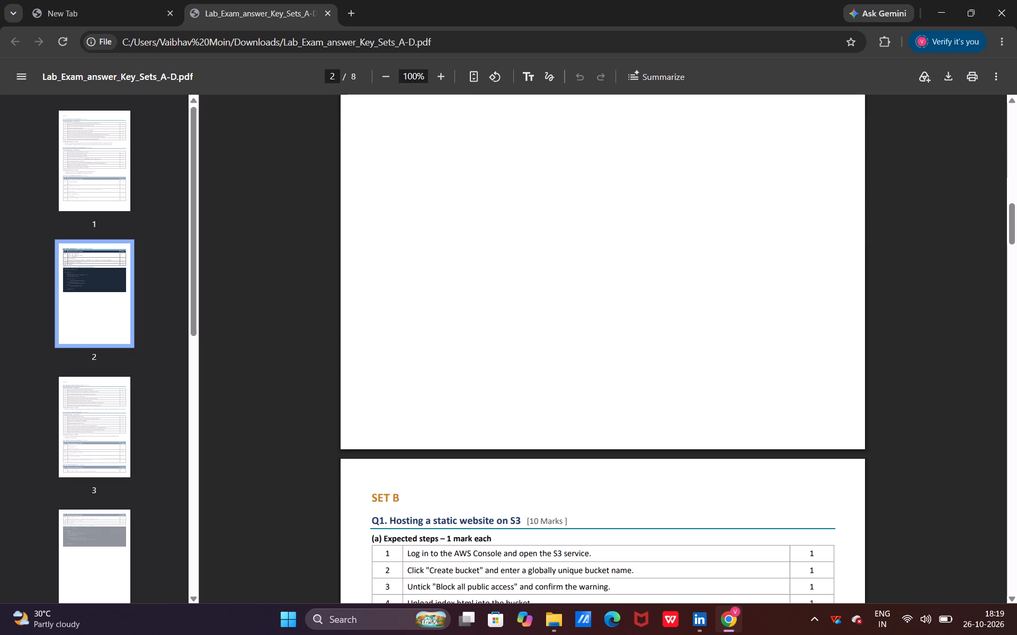
scroll(563, 268, up, 3)
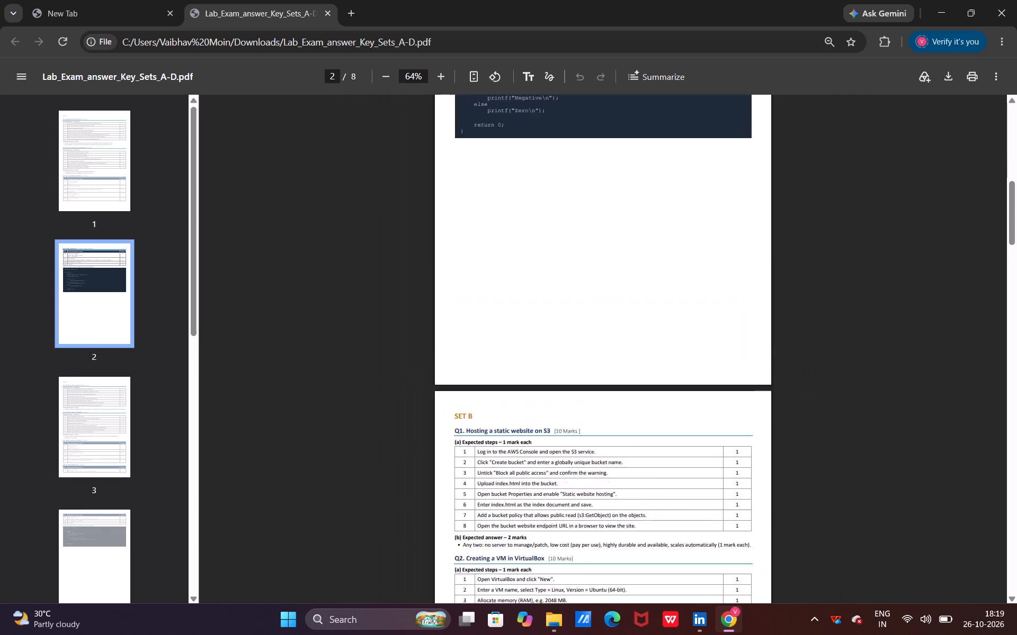
scroll(563, 268, up, 4)
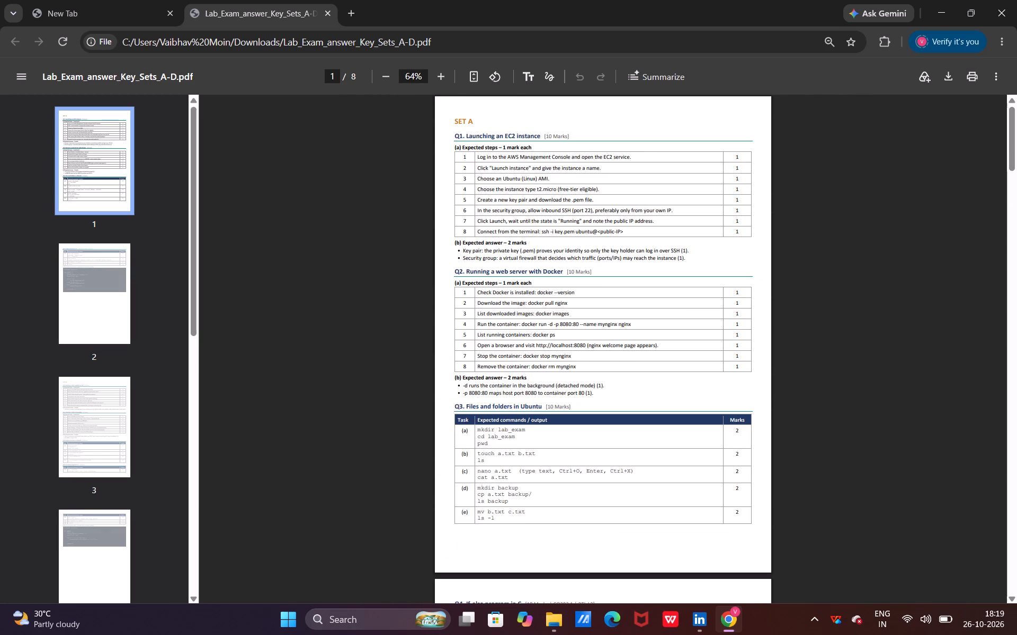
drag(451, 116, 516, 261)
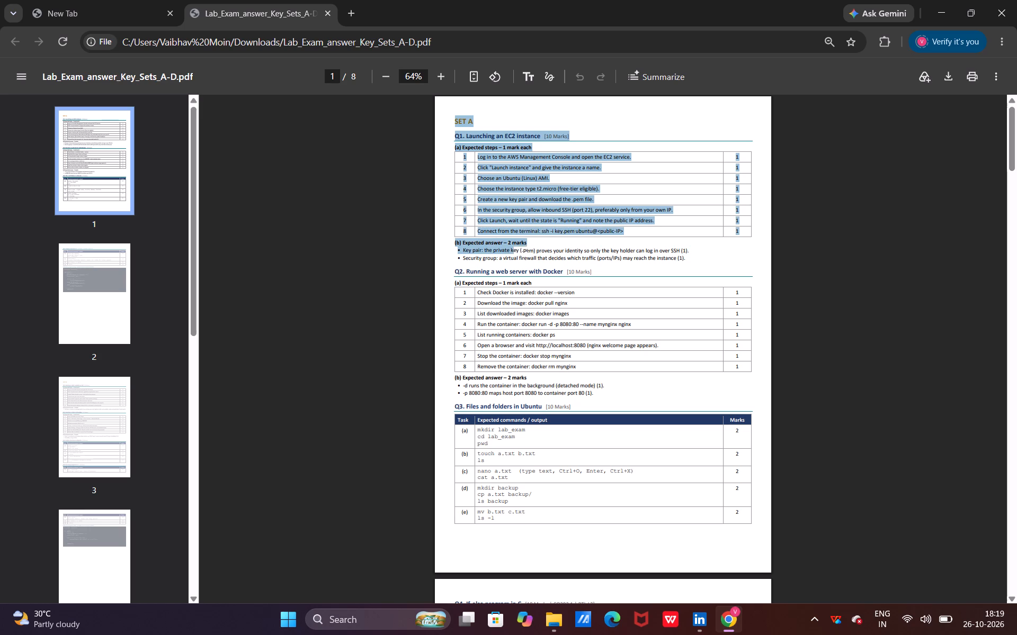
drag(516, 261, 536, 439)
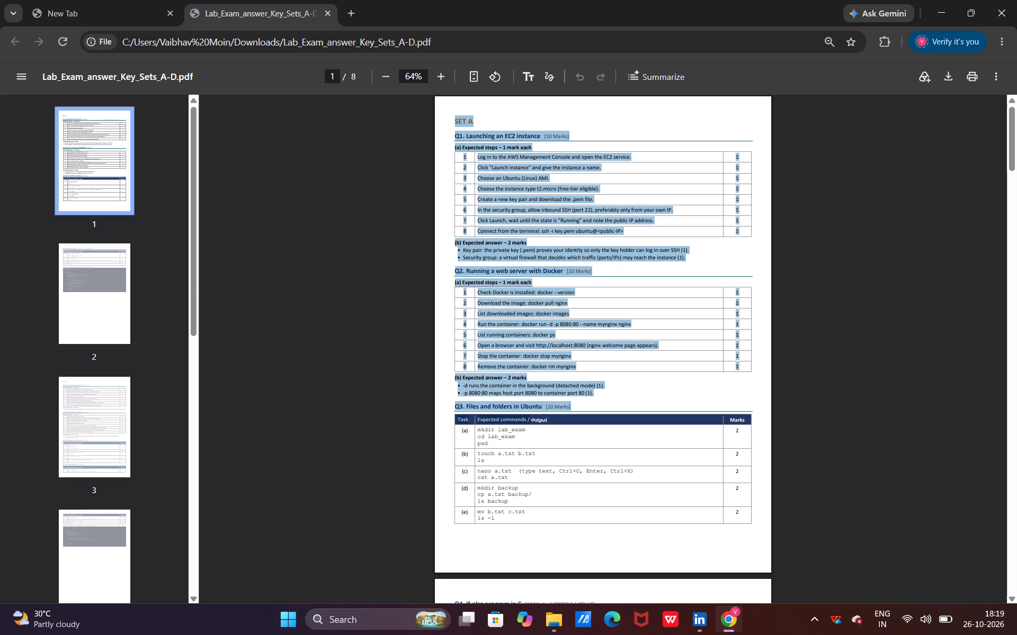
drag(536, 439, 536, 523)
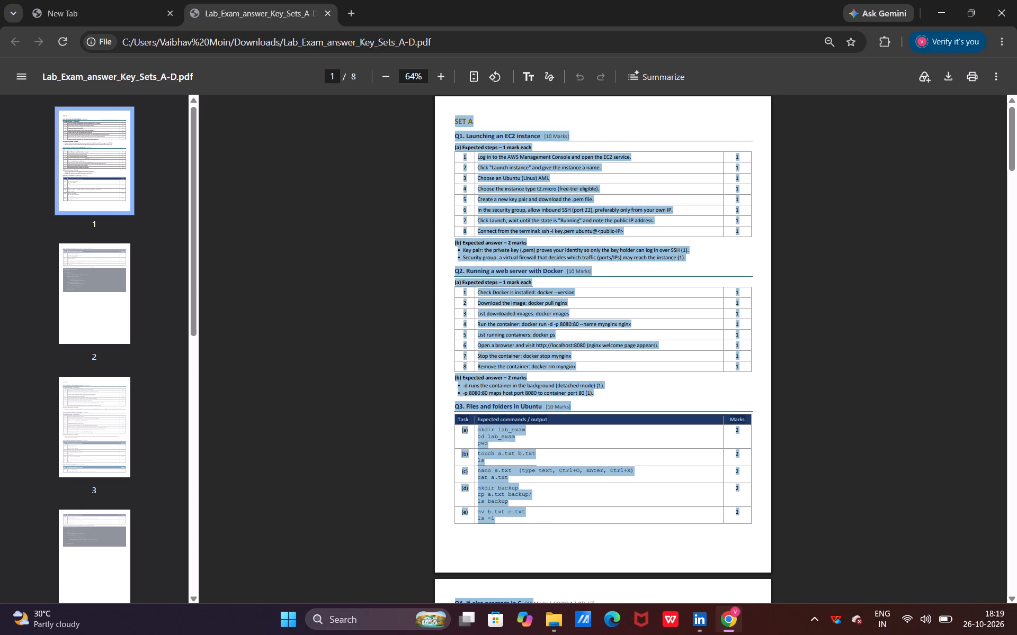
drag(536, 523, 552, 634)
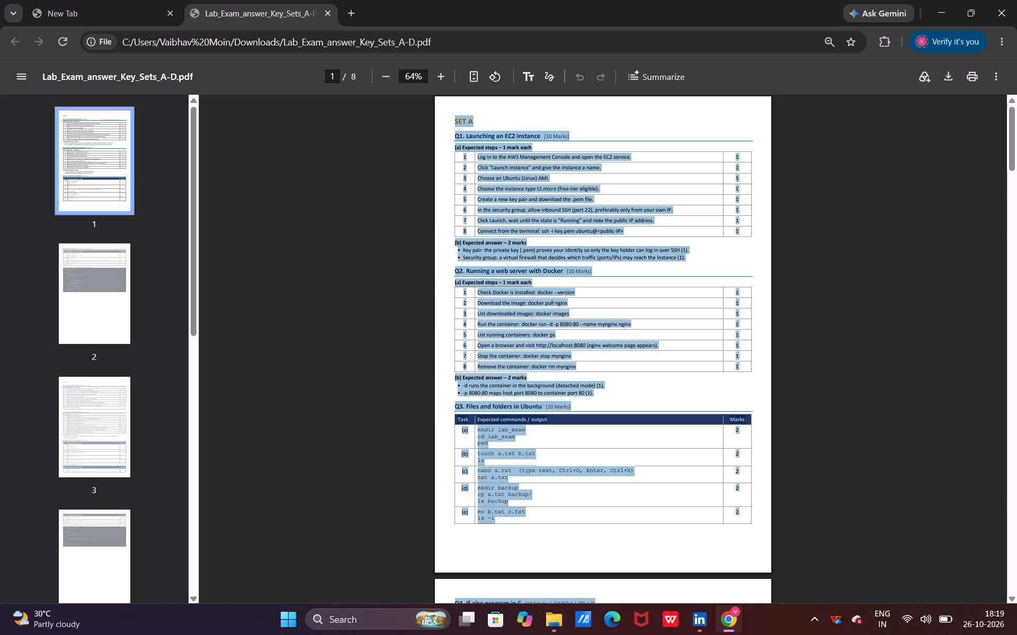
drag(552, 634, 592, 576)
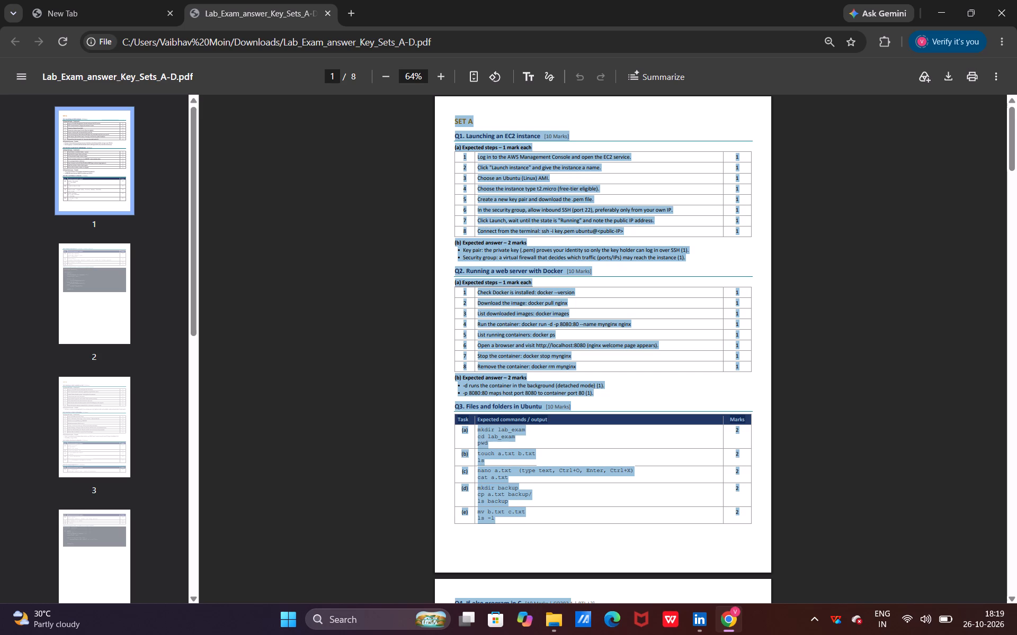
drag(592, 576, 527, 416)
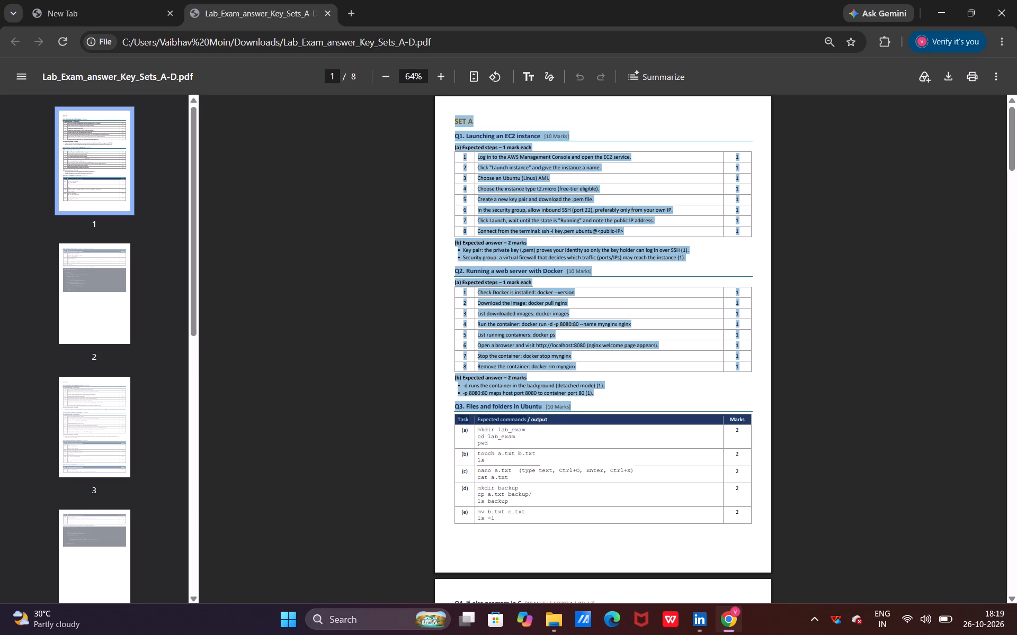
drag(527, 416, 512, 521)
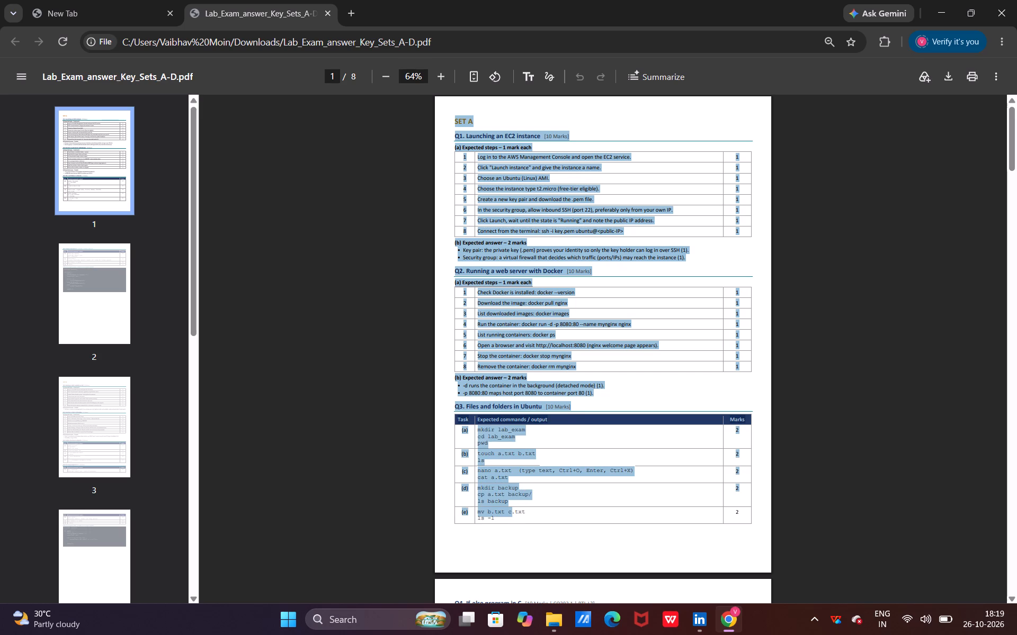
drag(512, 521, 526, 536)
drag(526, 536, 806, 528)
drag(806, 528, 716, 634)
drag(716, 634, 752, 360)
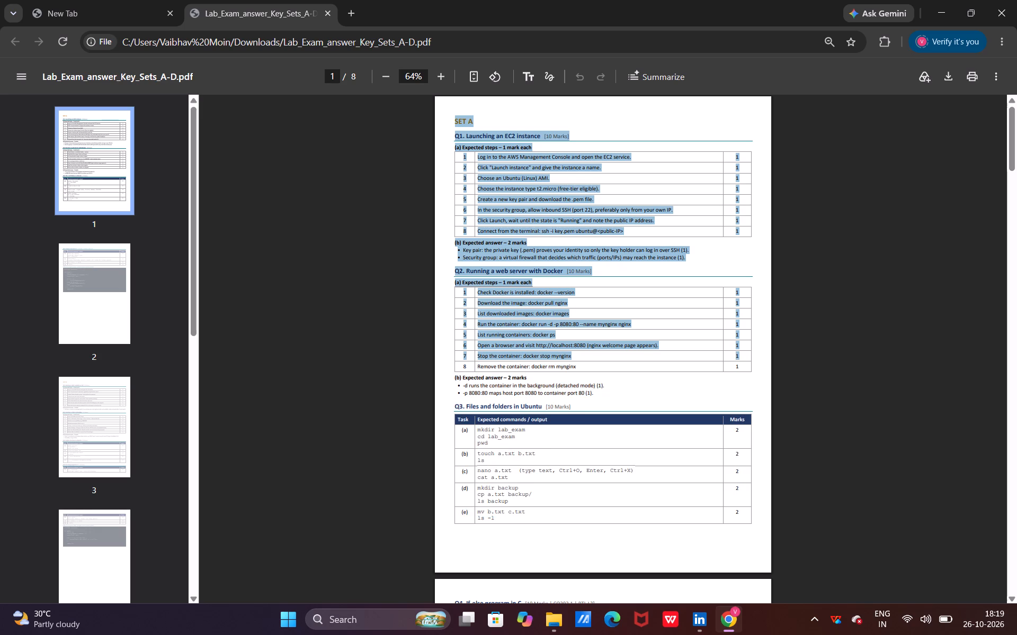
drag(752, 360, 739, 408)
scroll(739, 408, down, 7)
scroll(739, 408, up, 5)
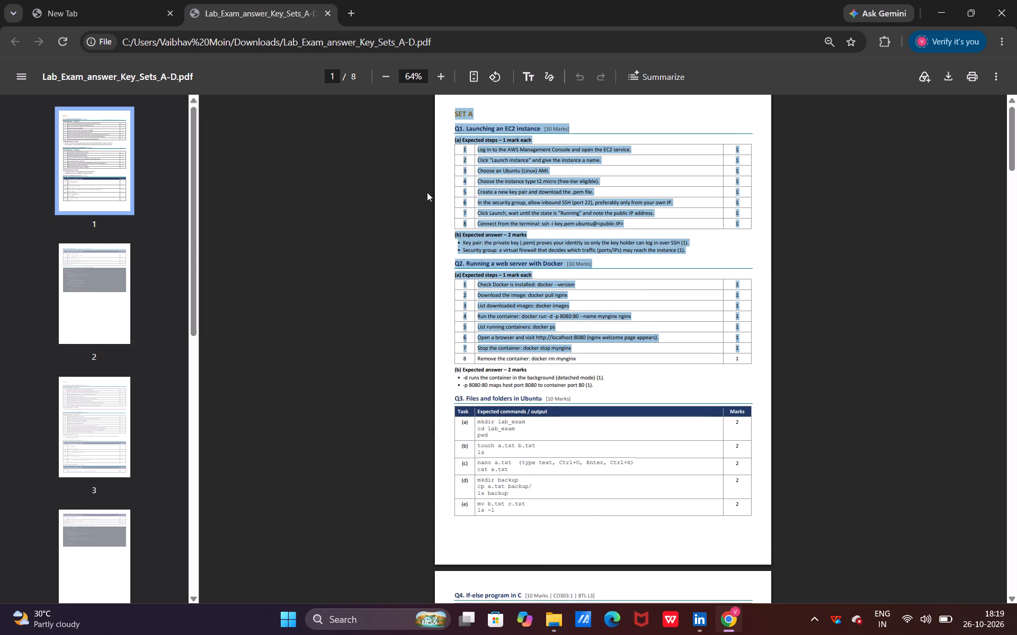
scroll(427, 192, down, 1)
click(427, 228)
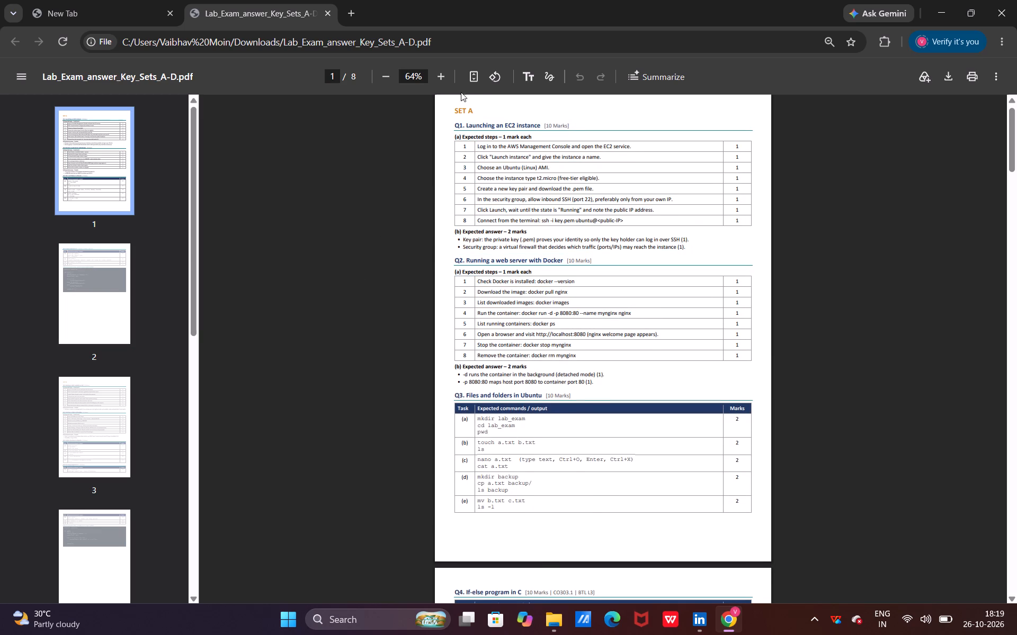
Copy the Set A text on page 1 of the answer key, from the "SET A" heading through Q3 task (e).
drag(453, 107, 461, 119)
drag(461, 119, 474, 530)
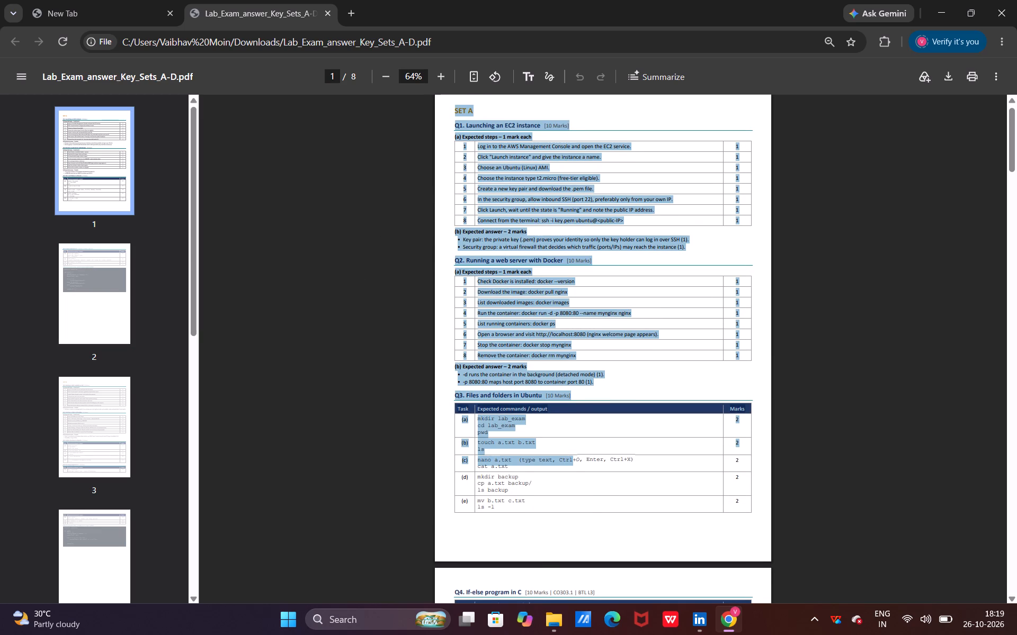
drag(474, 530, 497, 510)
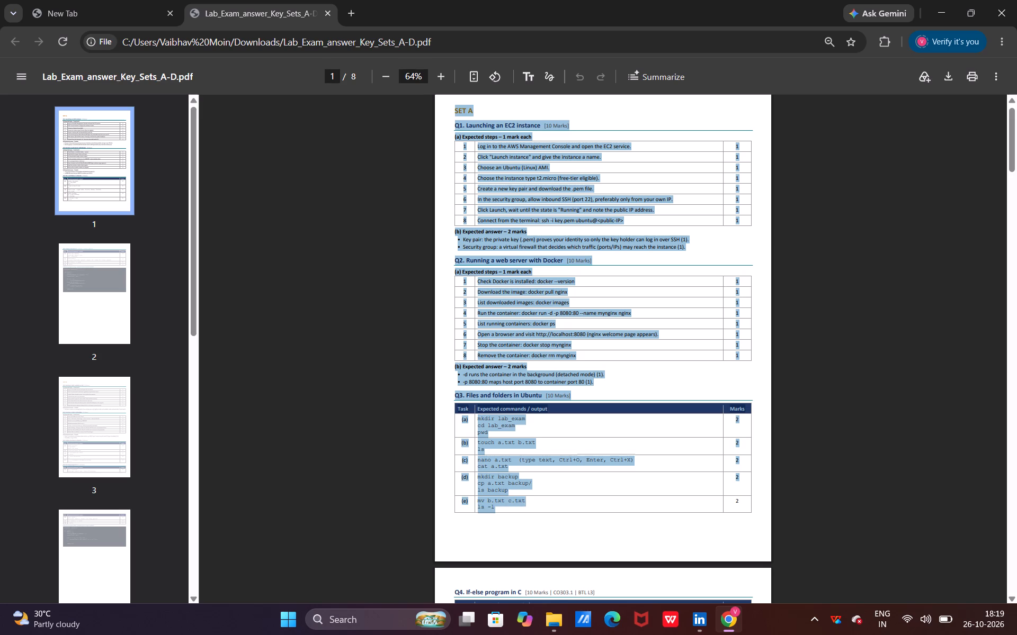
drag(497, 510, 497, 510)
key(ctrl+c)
Switch to Microsoft Word and create a new blank document.
click(283, 613)
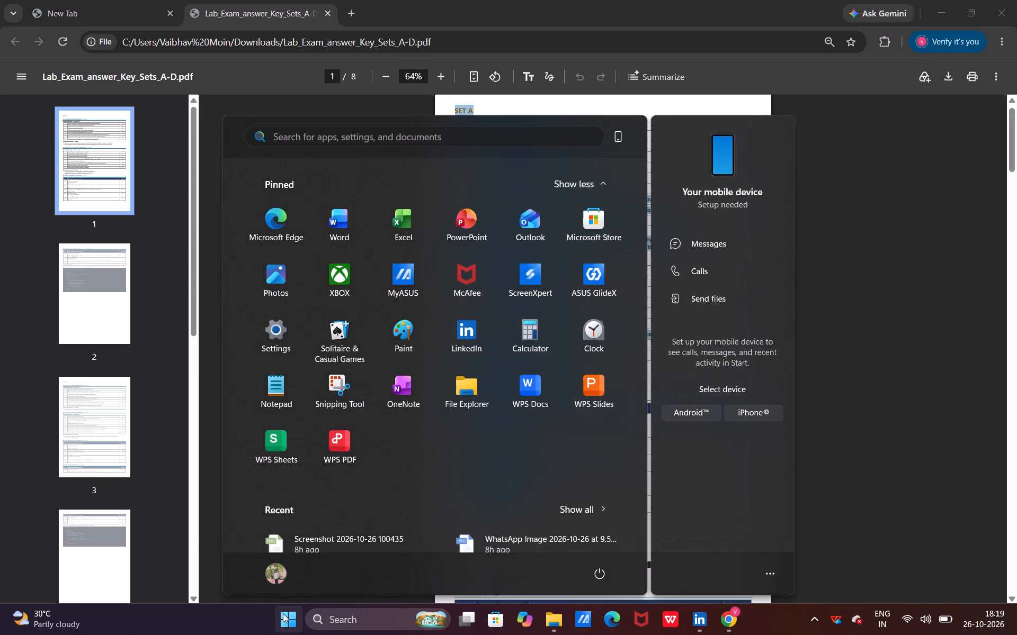
click(328, 241)
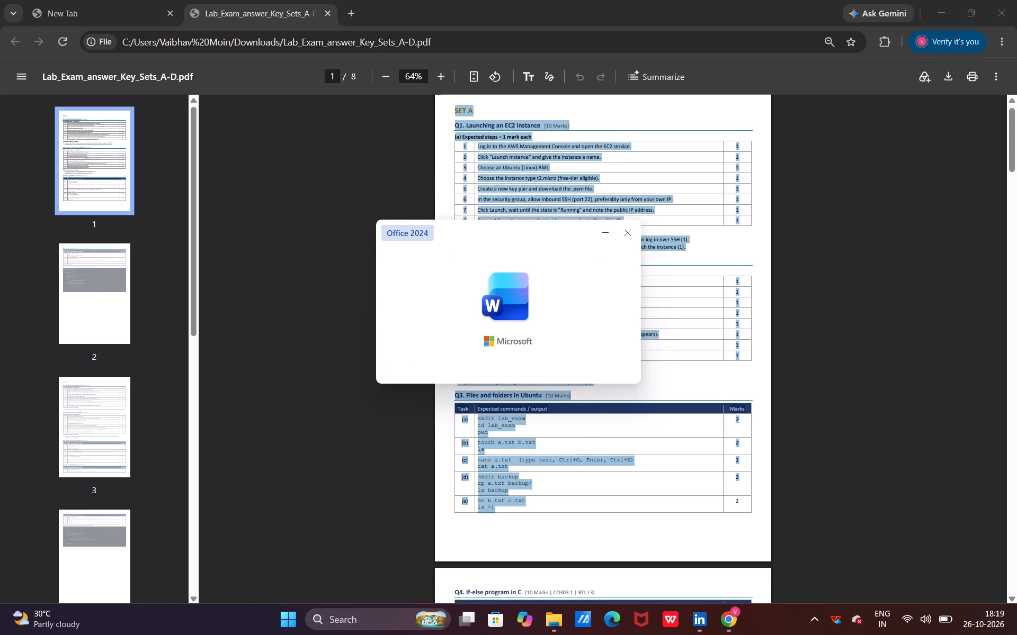
click(180, 111)
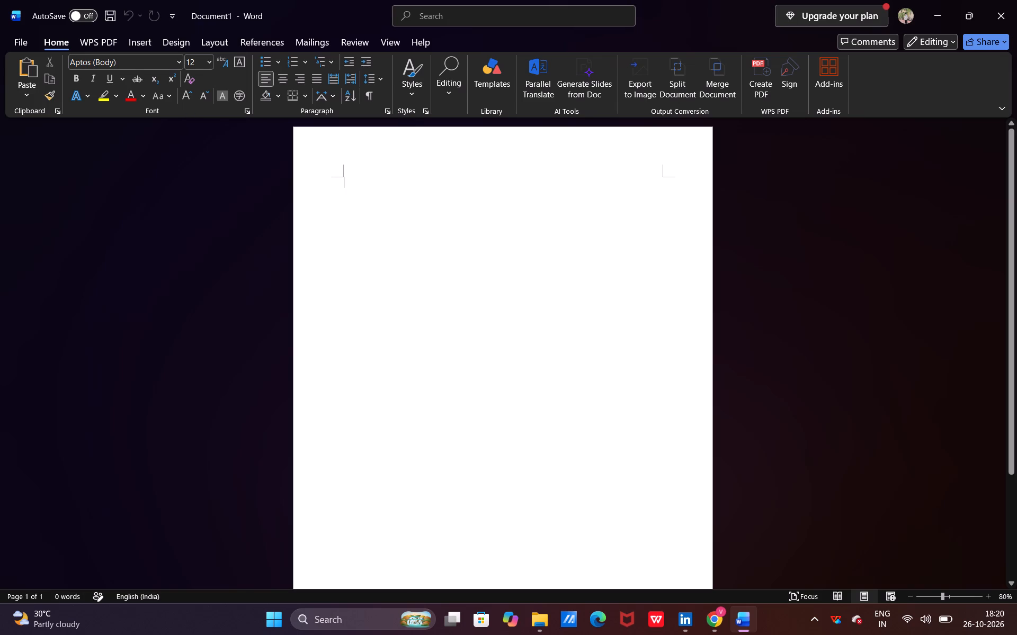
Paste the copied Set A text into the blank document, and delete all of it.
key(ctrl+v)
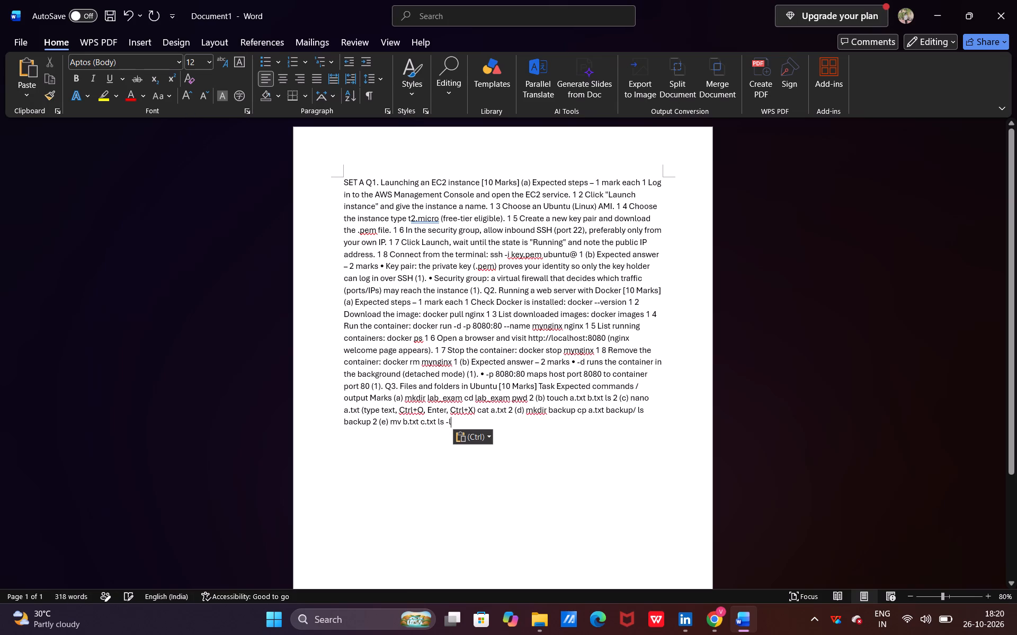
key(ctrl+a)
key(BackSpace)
Enter "SET A" as the first line of the blank document.
click(381, 182)
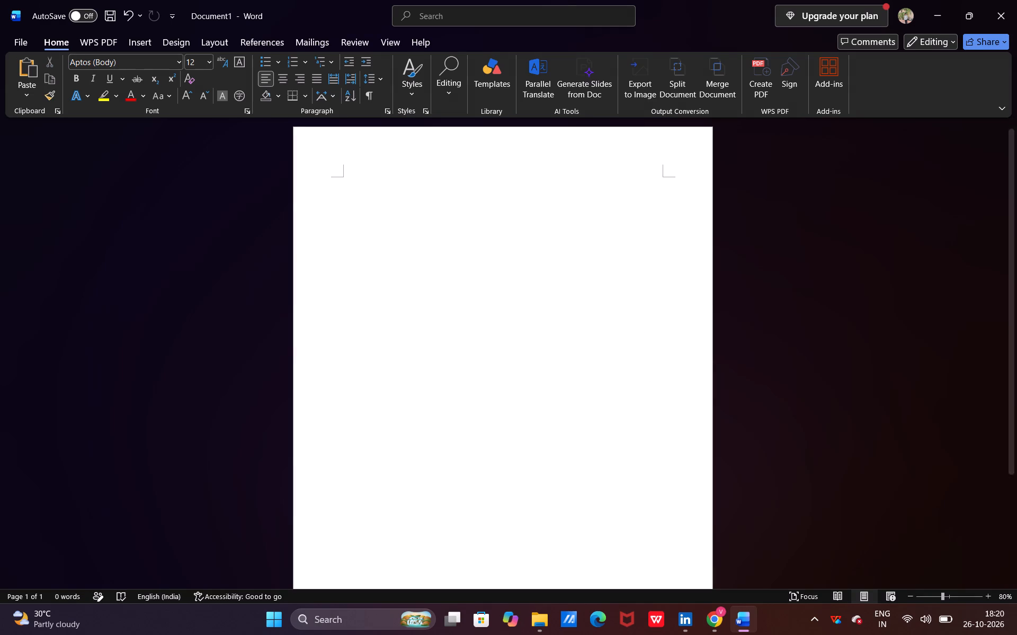
key(s)
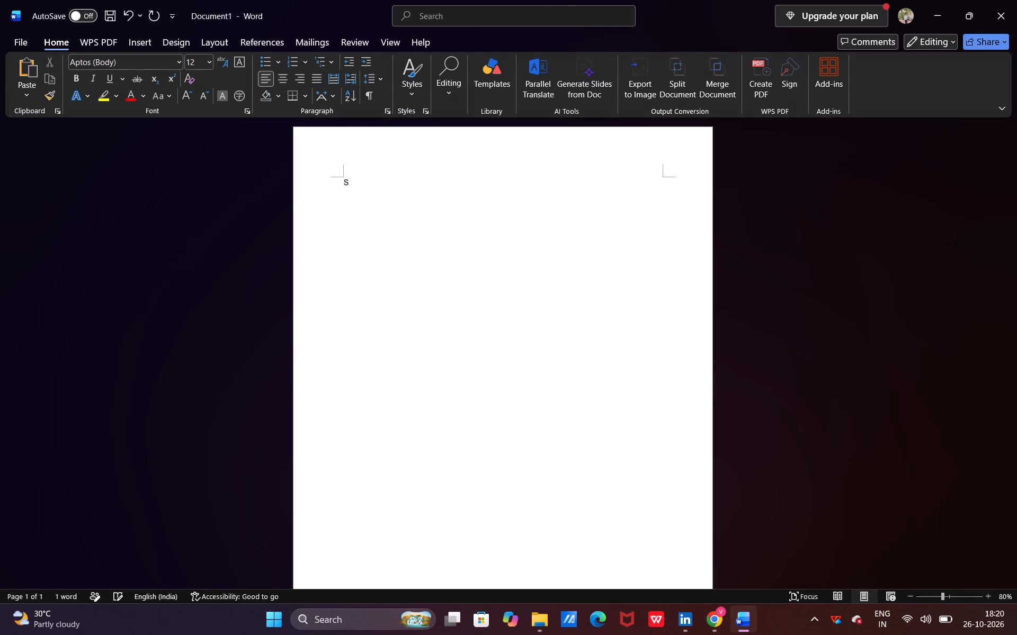
key(w)
key(BackSpace)
text(ET A)
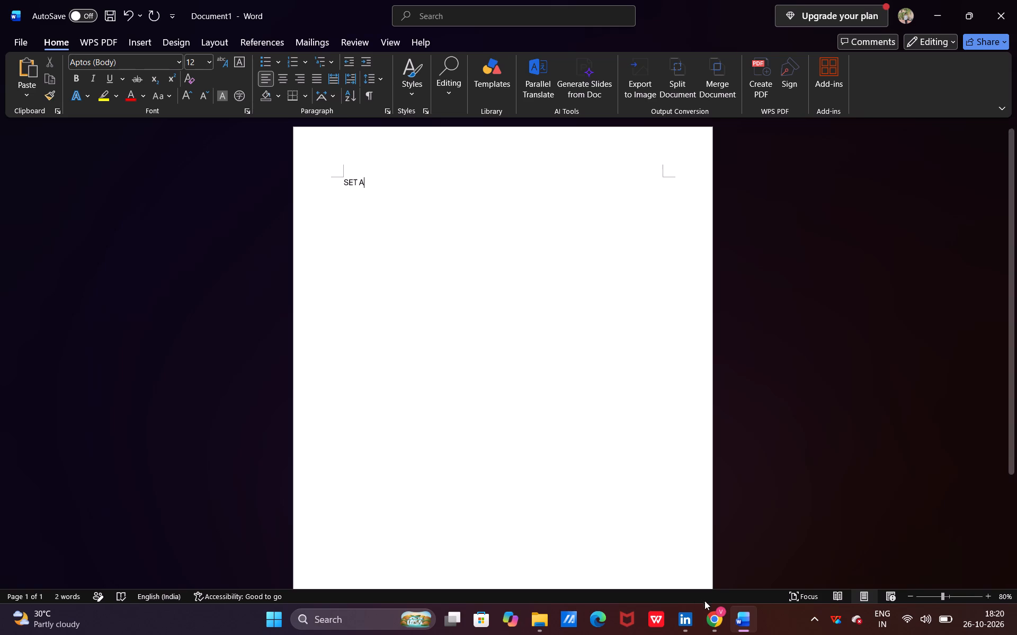
Copy the heading "Q1. Launching an EC2 instance" from the answer key PDF in Chrome and add it after "SET A - " in the Word document.
click(709, 614)
click(318, 250)
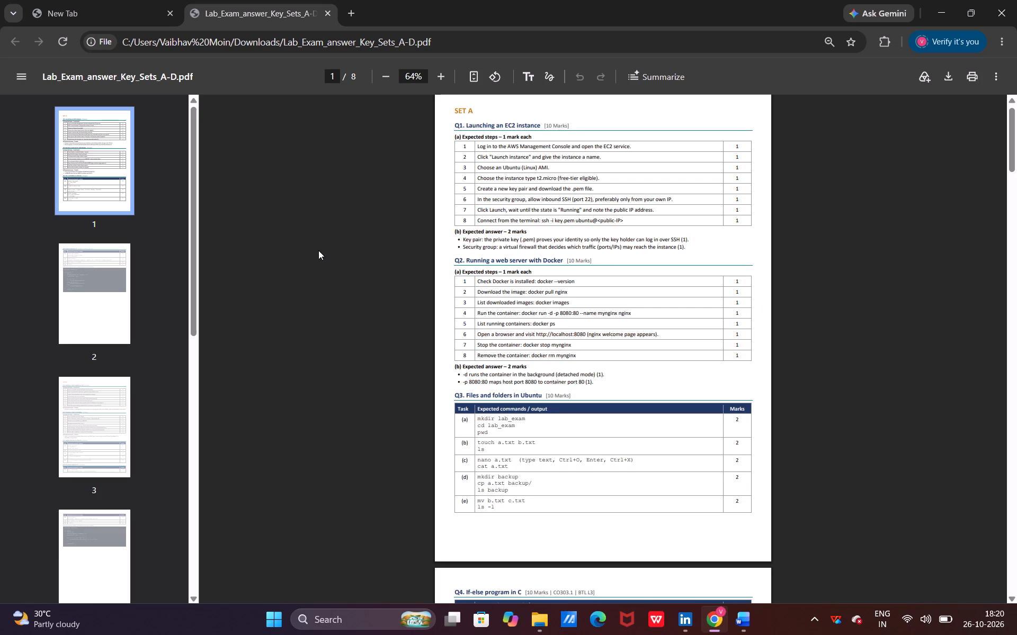
scroll(377, 201, down, 1)
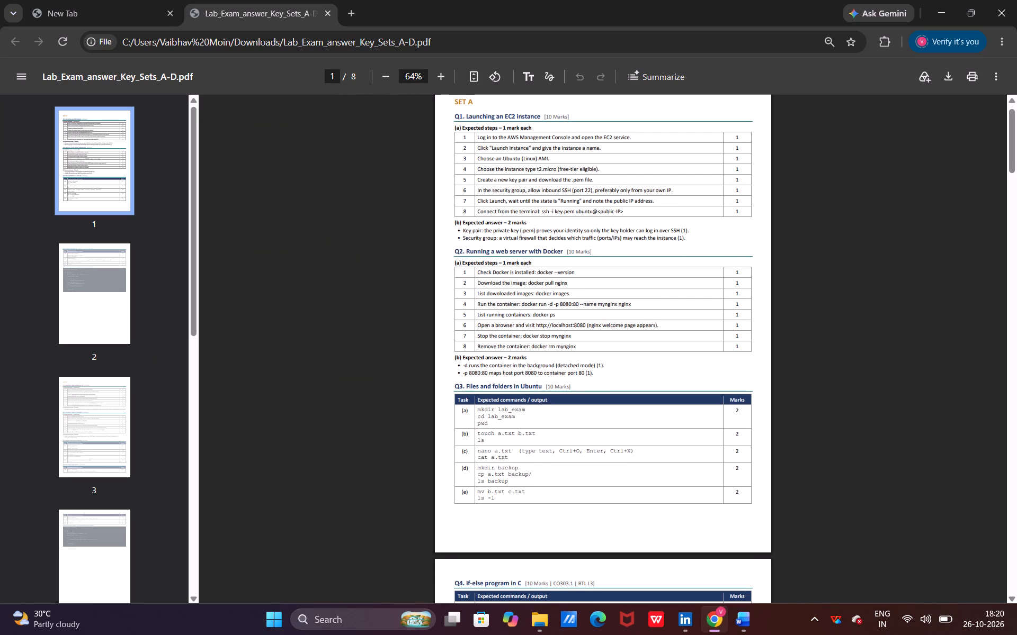
drag(455, 114, 539, 114)
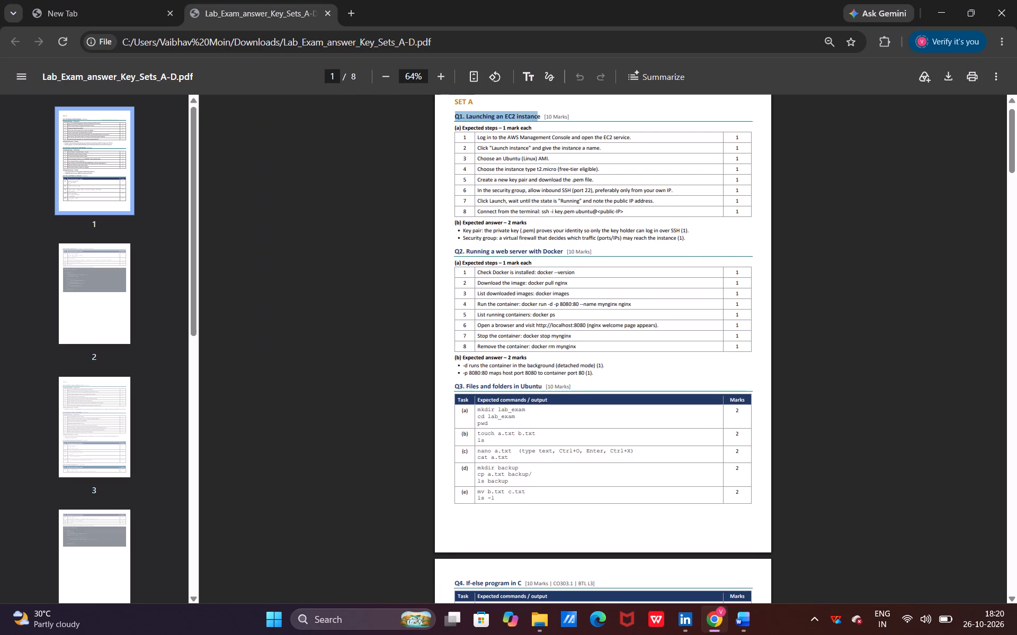
drag(539, 114, 540, 114)
key(ctrl+c)
click(745, 624)
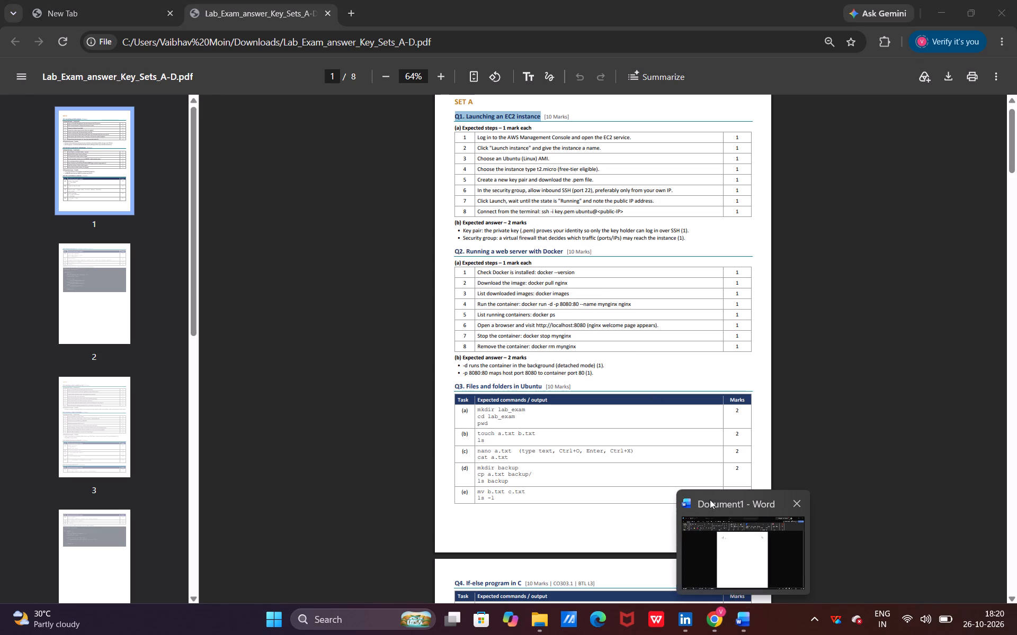
click(761, 554)
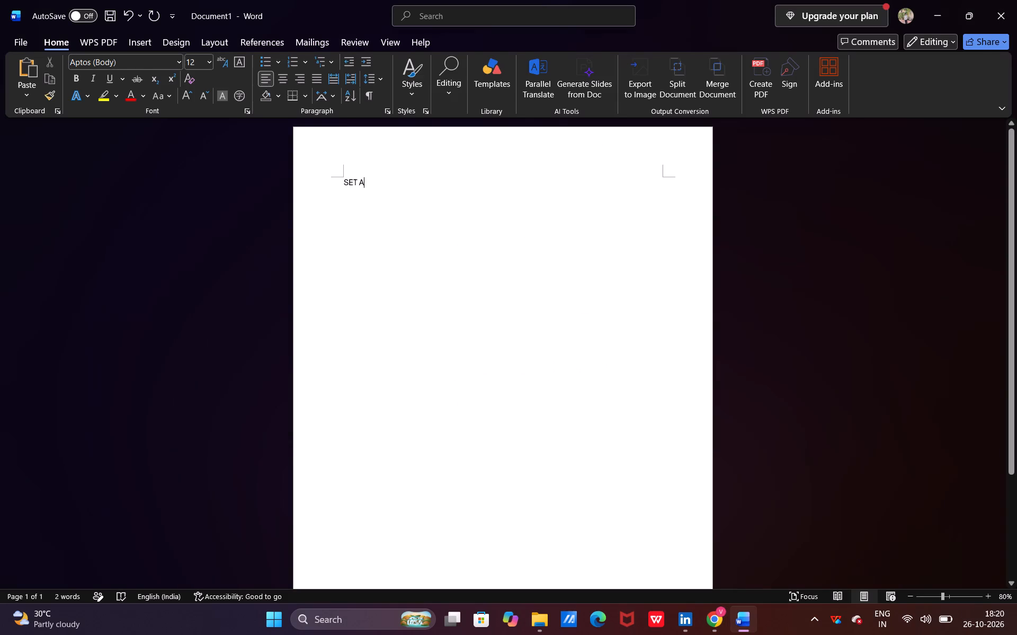
key(space)
text(-)
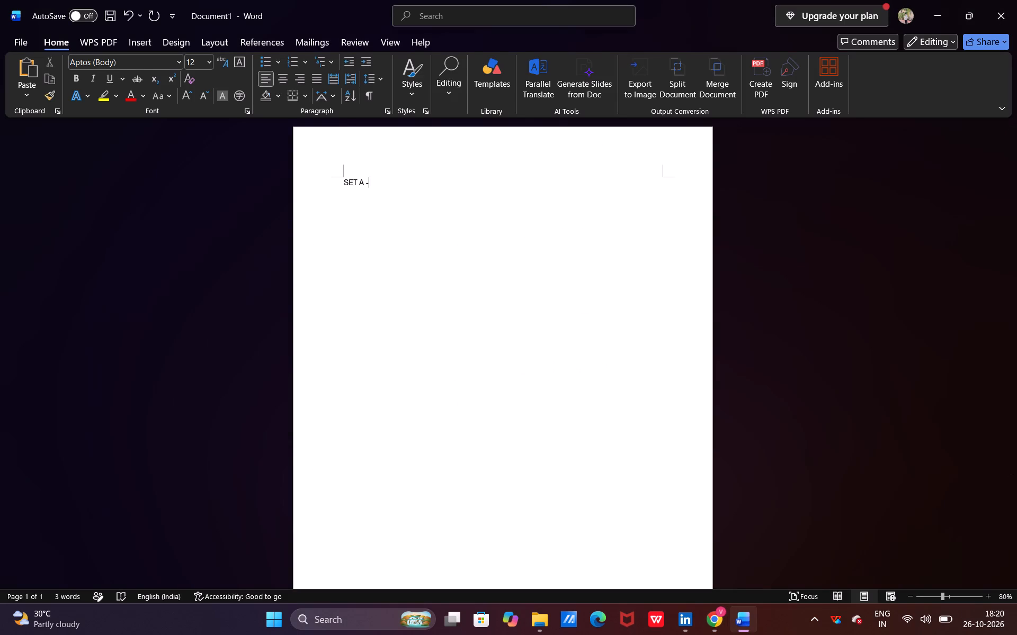
key(space)
key(ctrl+v)
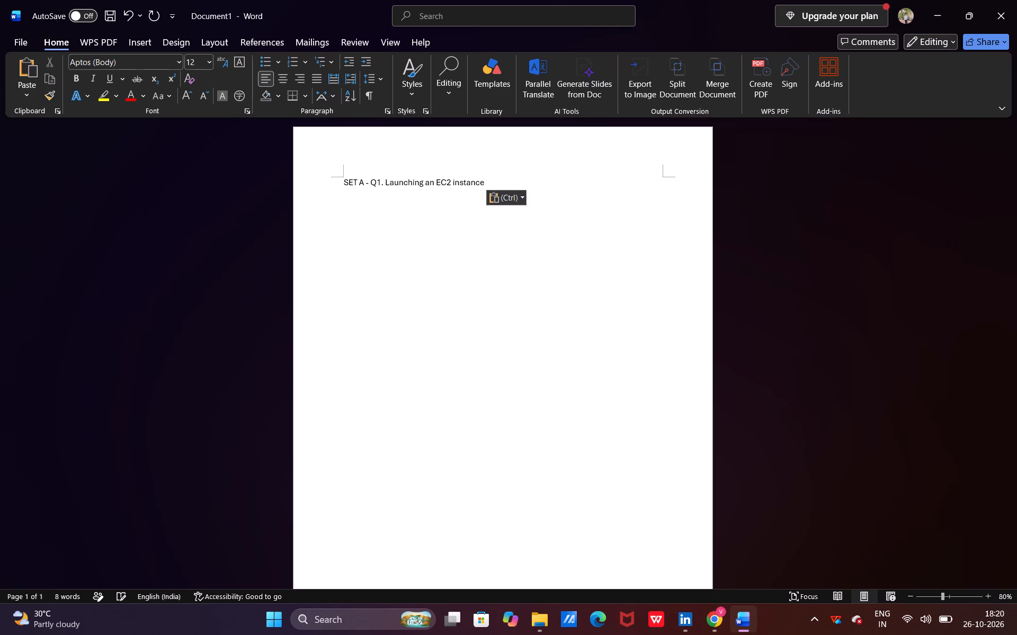
Switch to the answer key PDF in Chrome and copy the eight expected steps in the Q1 part (a) table.
click(718, 615)
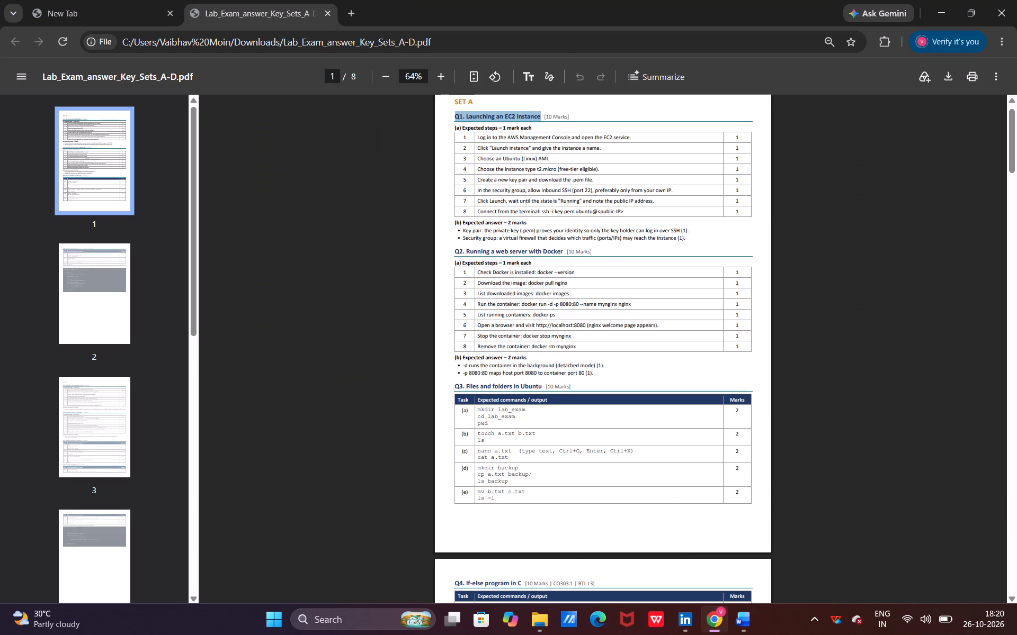
drag(462, 133, 558, 216)
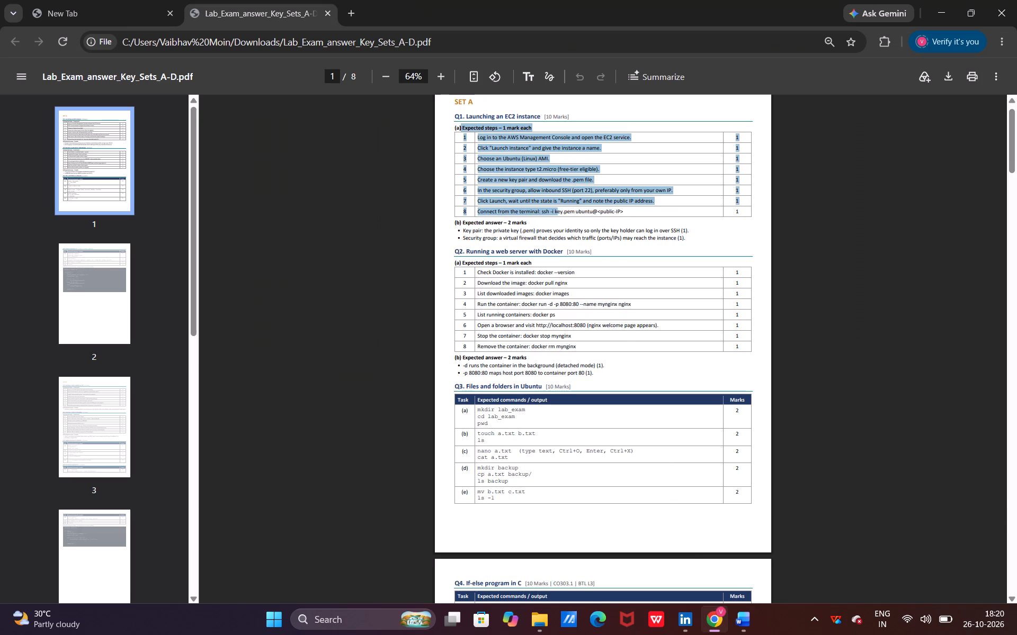
drag(558, 216, 612, 192)
click(633, 131)
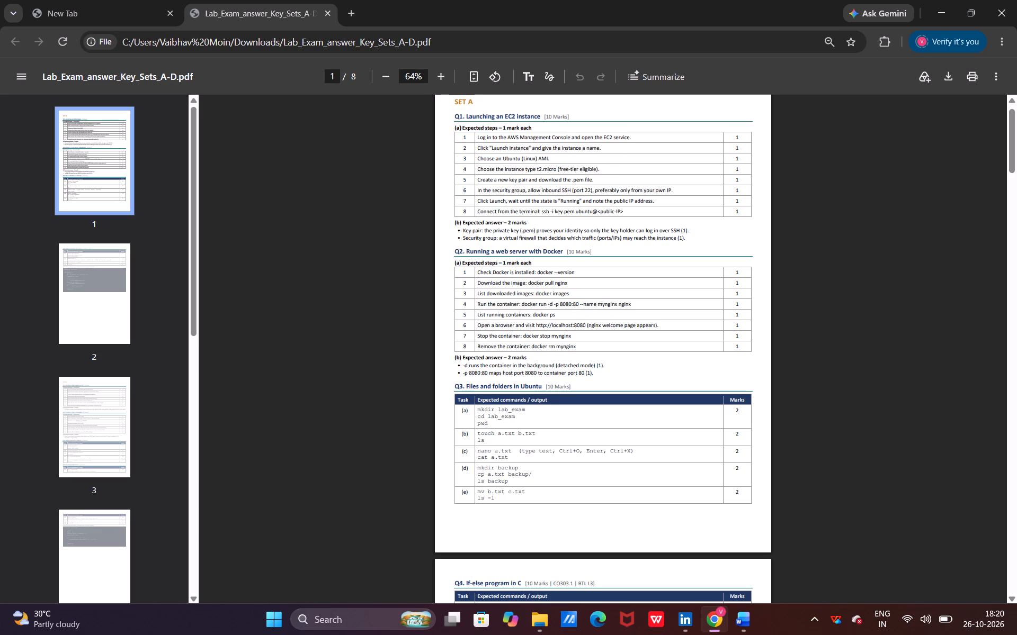
drag(628, 137, 485, 149)
drag(485, 149, 504, 170)
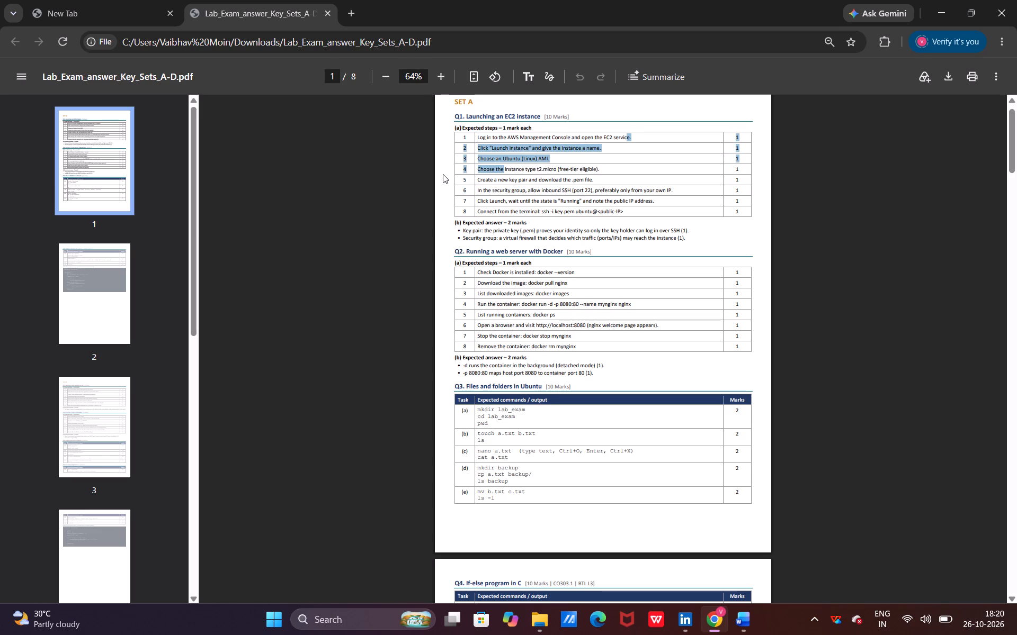
click(443, 174)
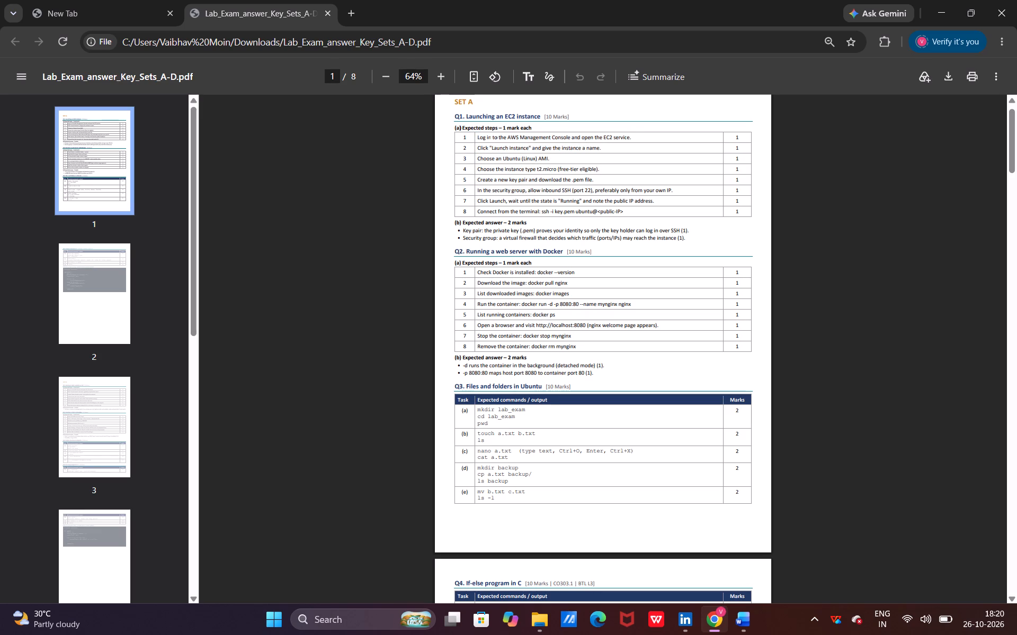
click(475, 135)
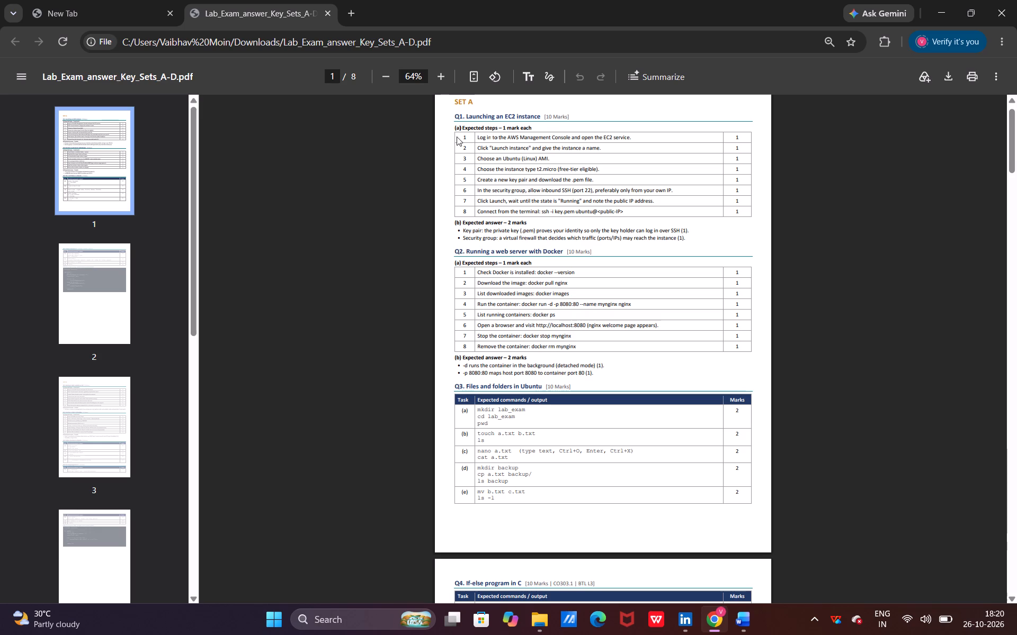
double_click(458, 135)
drag(461, 134, 603, 221)
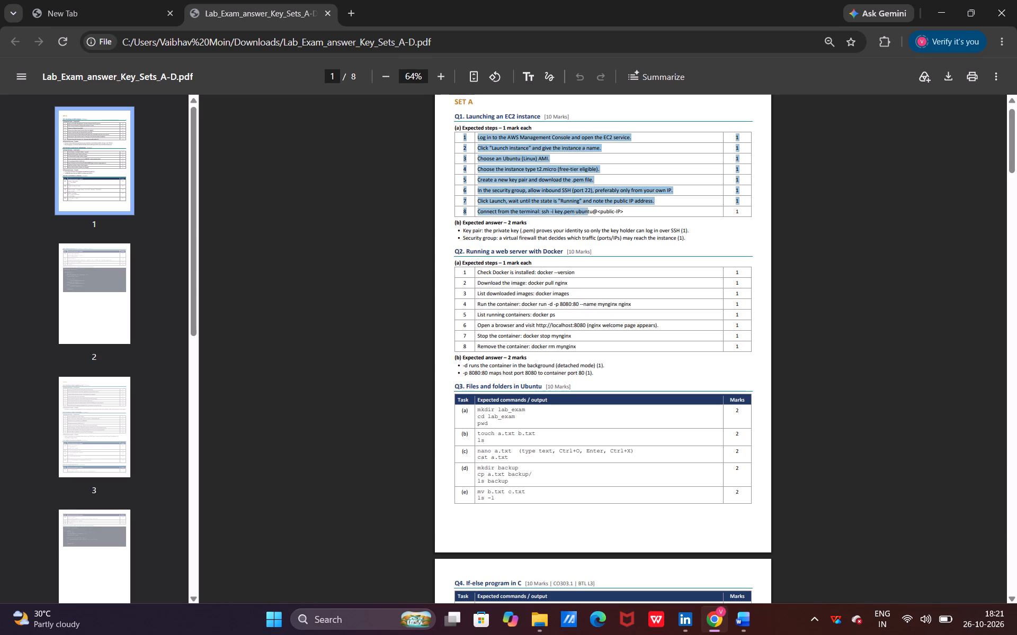
drag(603, 221, 633, 213)
key(ctrl+c)
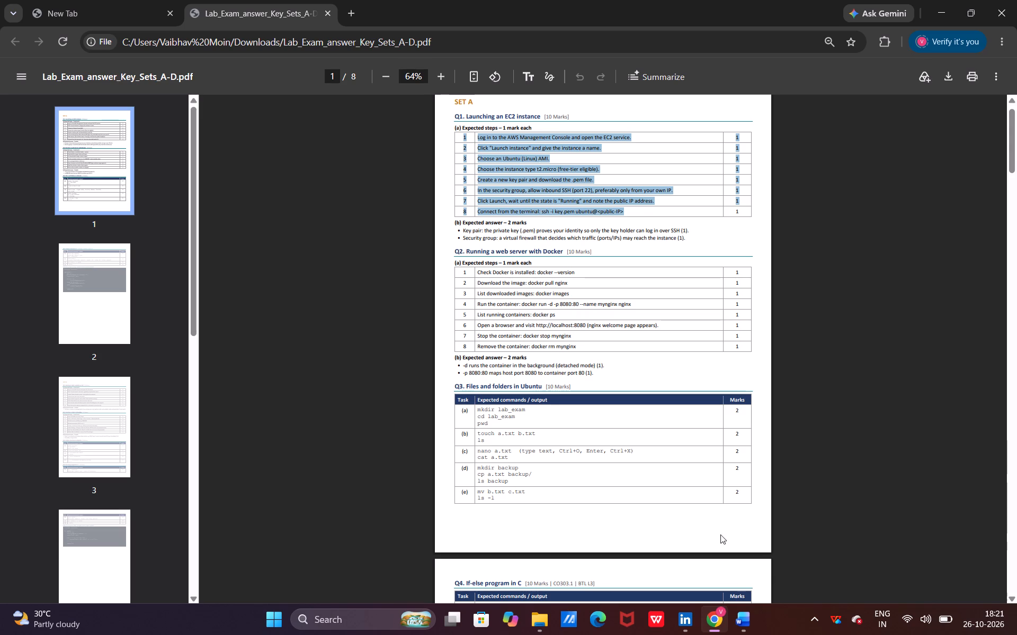
Switch back to the Word document and paste the copied steps on a new line below the Q1 heading.
click(737, 613)
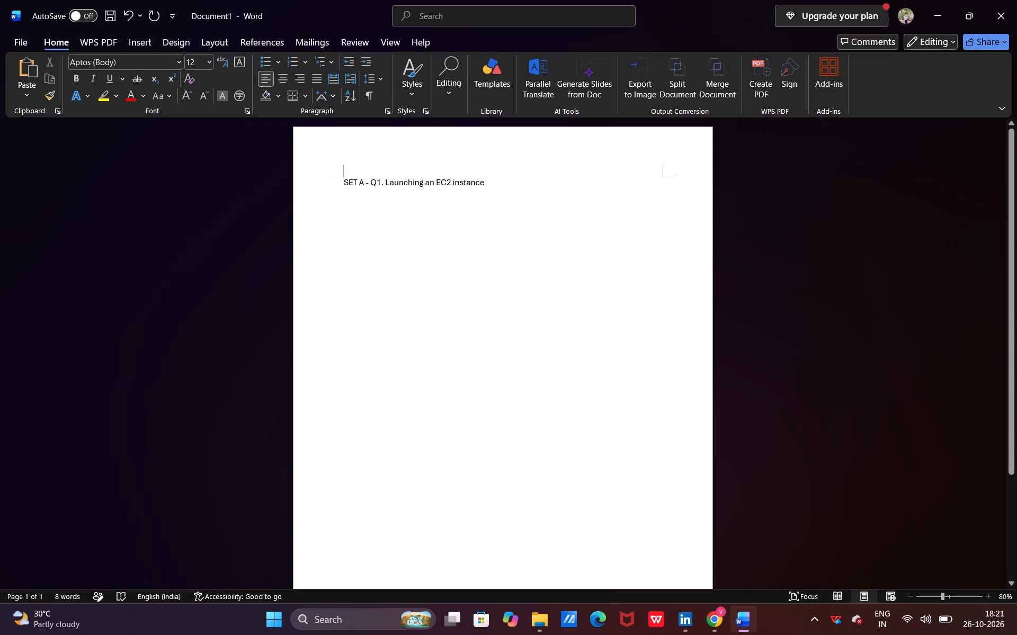
key(Return)
key(ctrl+v)
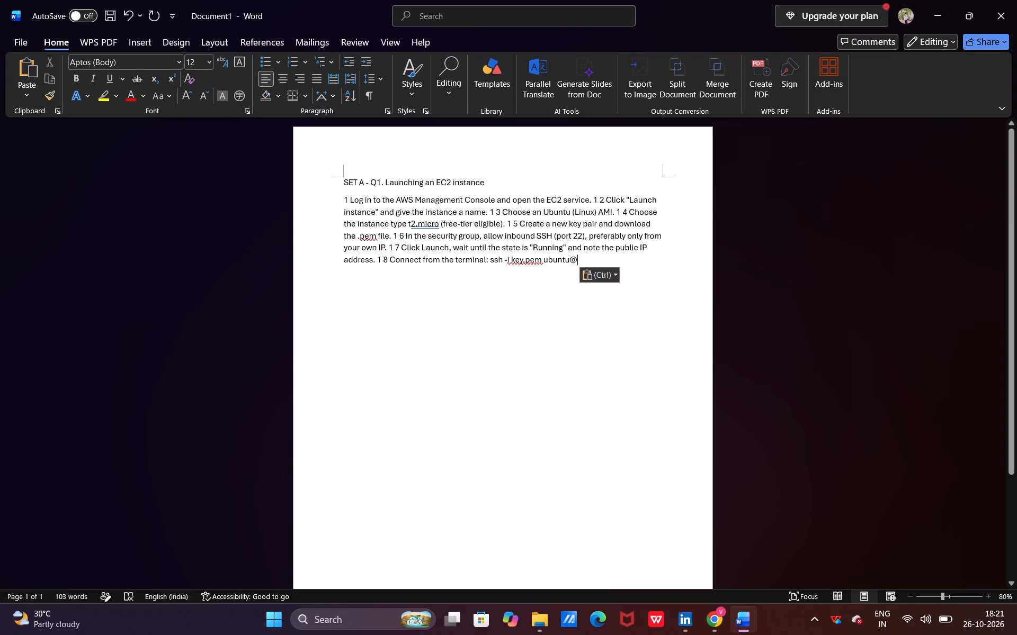
Delete the stray mark "1" after steps 1, 2 and 3 of the pasted text and start steps 2, 3 and 4 on new lines.
click(597, 198)
key(BackSpace)
key(Return)
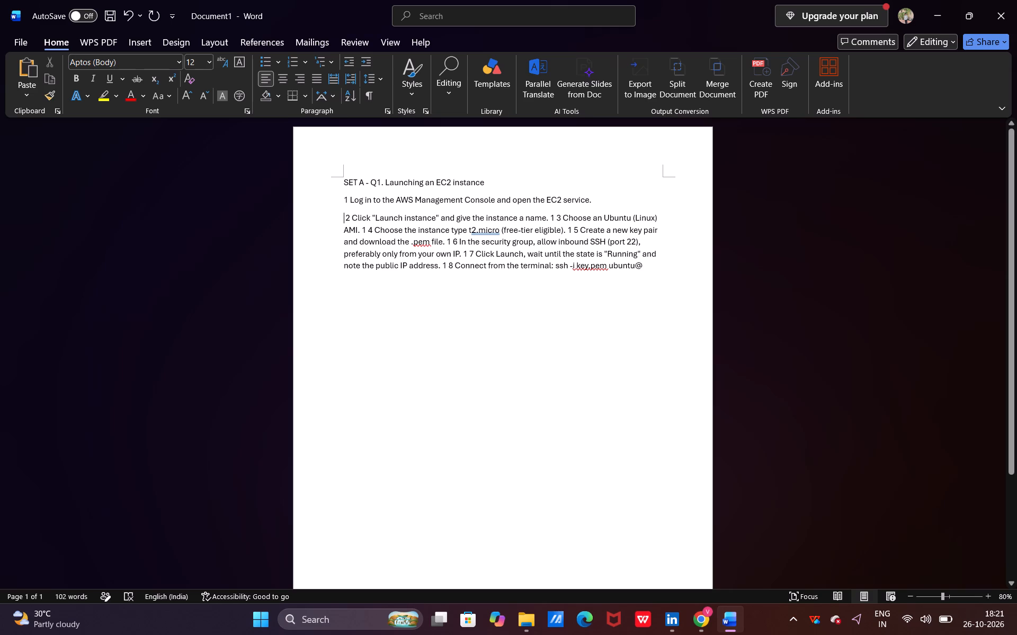
click(702, 615)
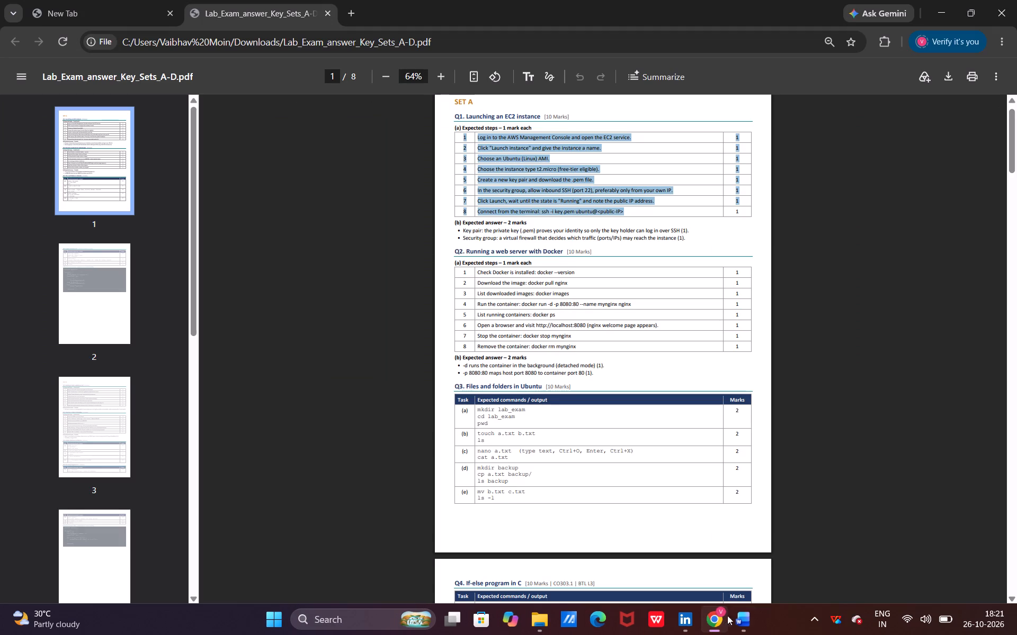
click(738, 618)
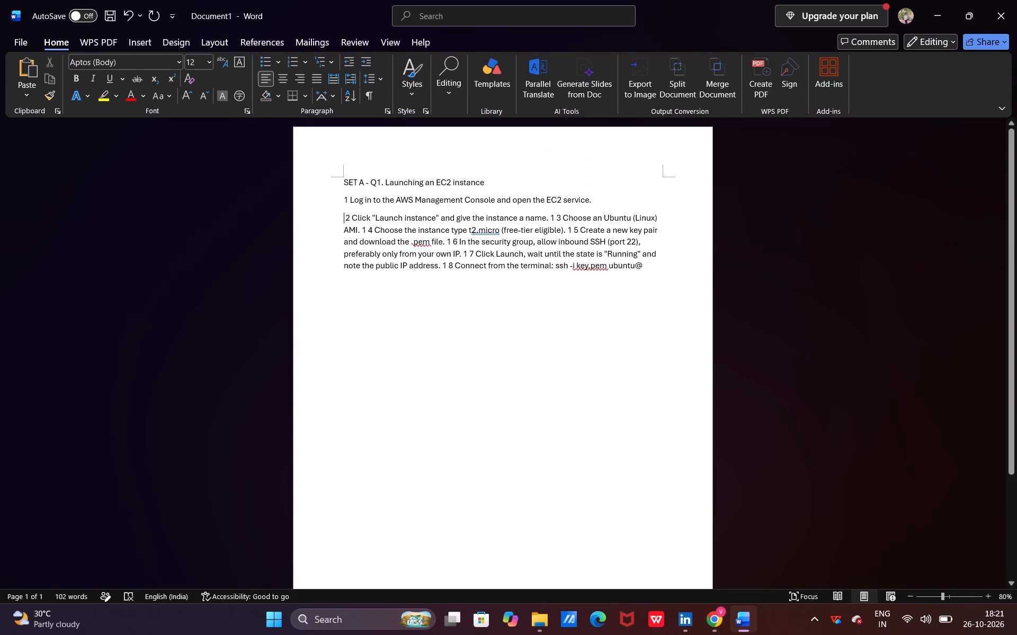
click(557, 220)
key(BackSpace)
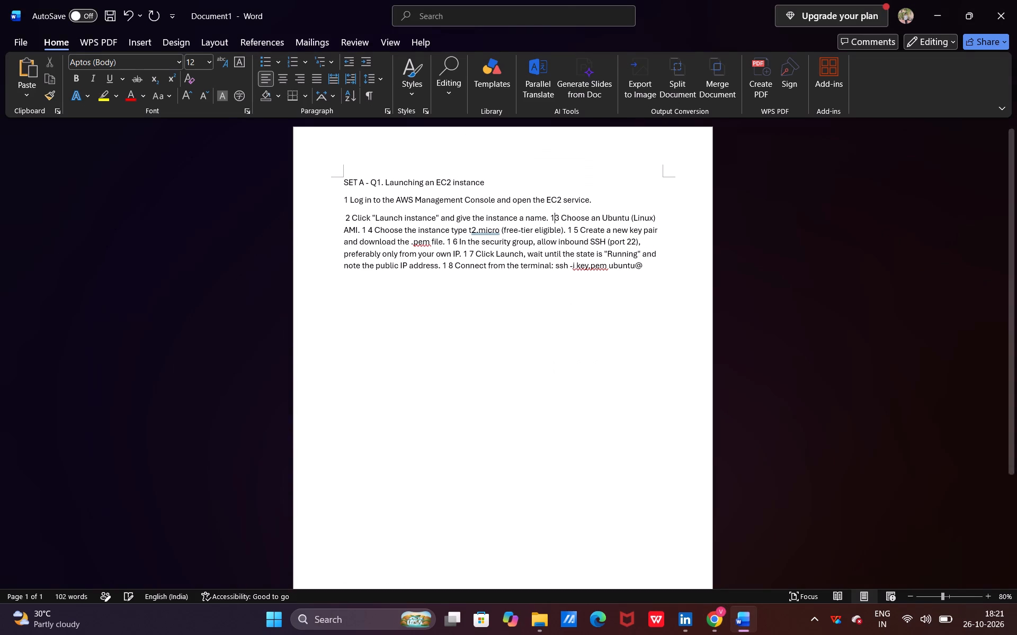
key(BackSpace)
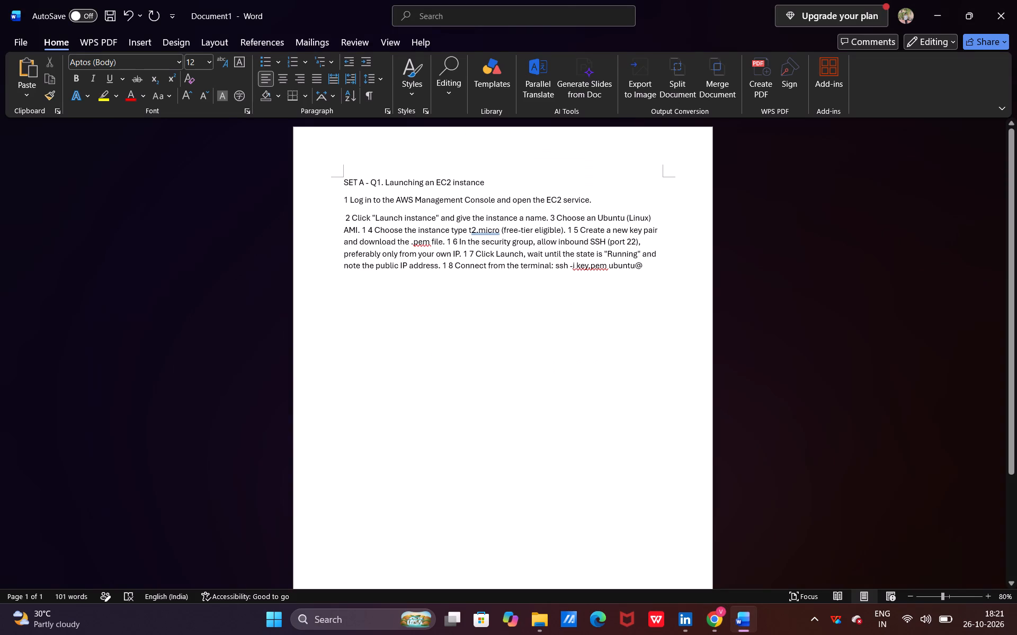
click(364, 226)
key(Right)
key(BackSpace)
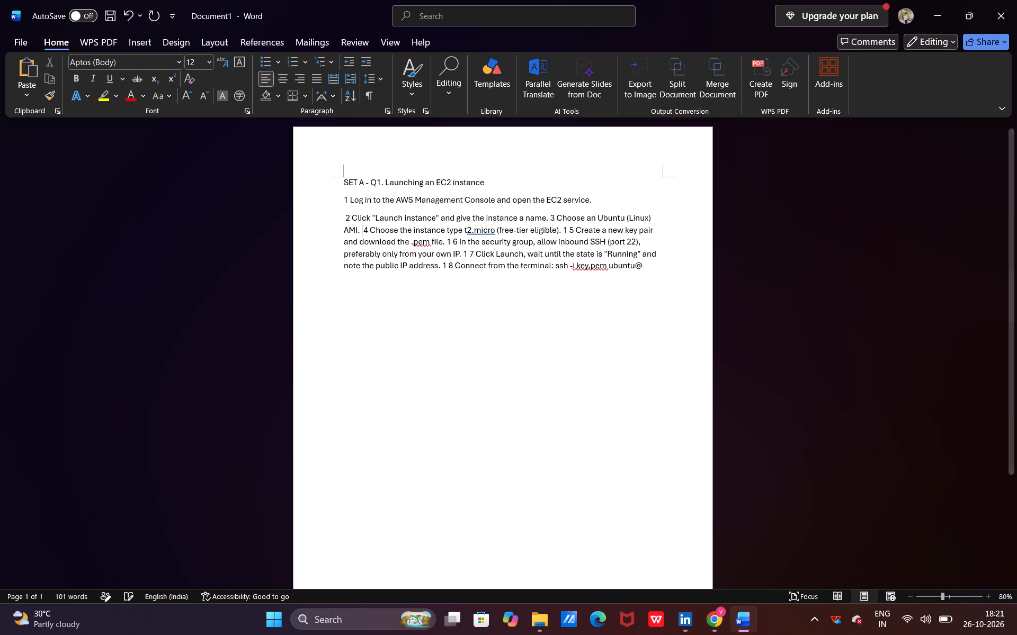
key(Return)
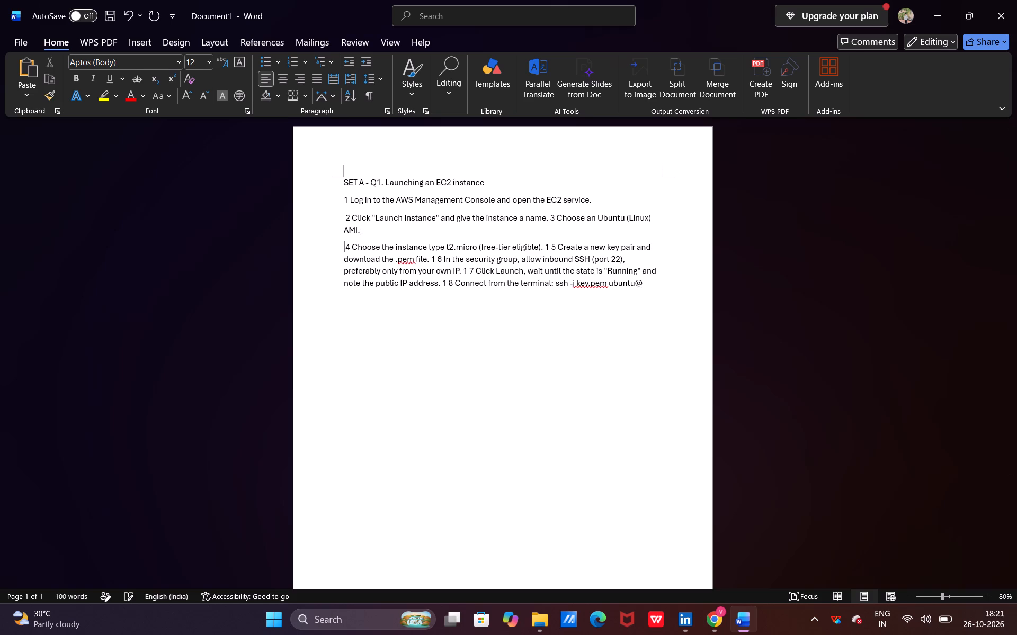
click(549, 215)
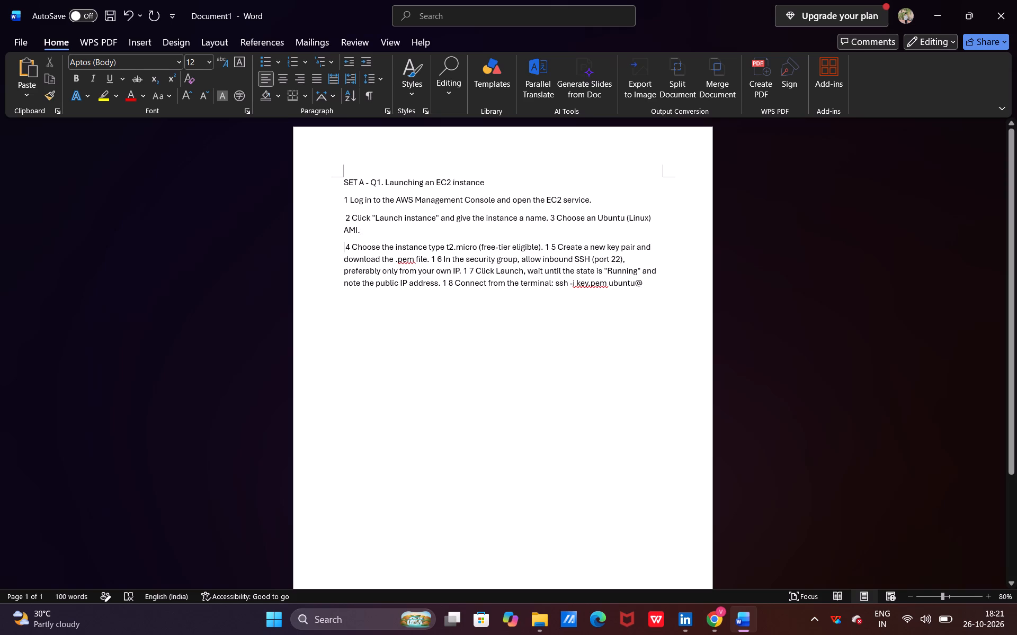
key(Return)
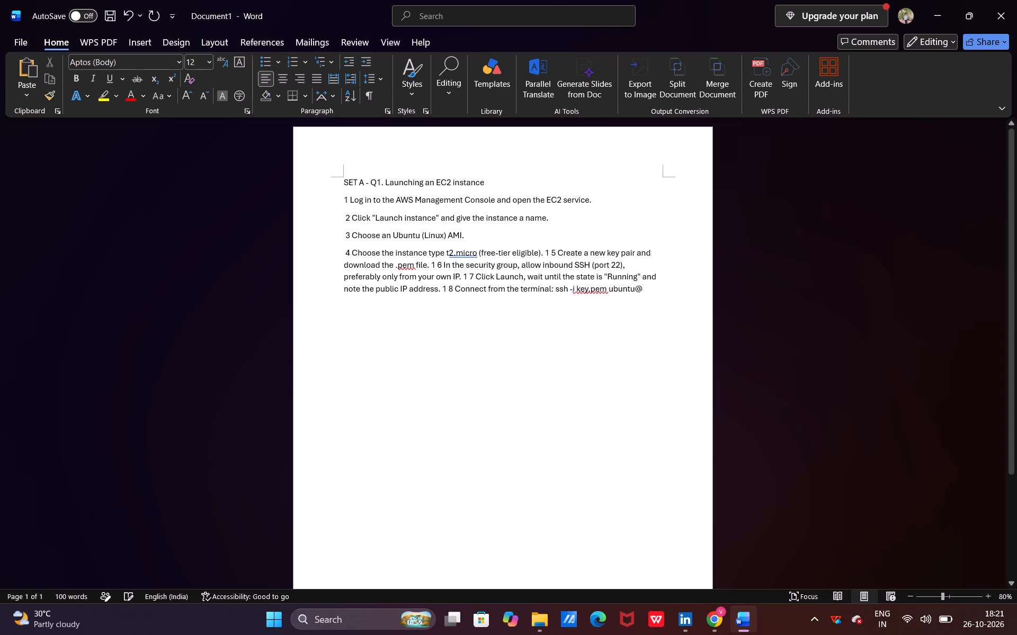
Delete the stray mark "1" after steps 4 and 5, and start steps 5 and 6 on new lines with an empty line before step 5.
click(550, 253)
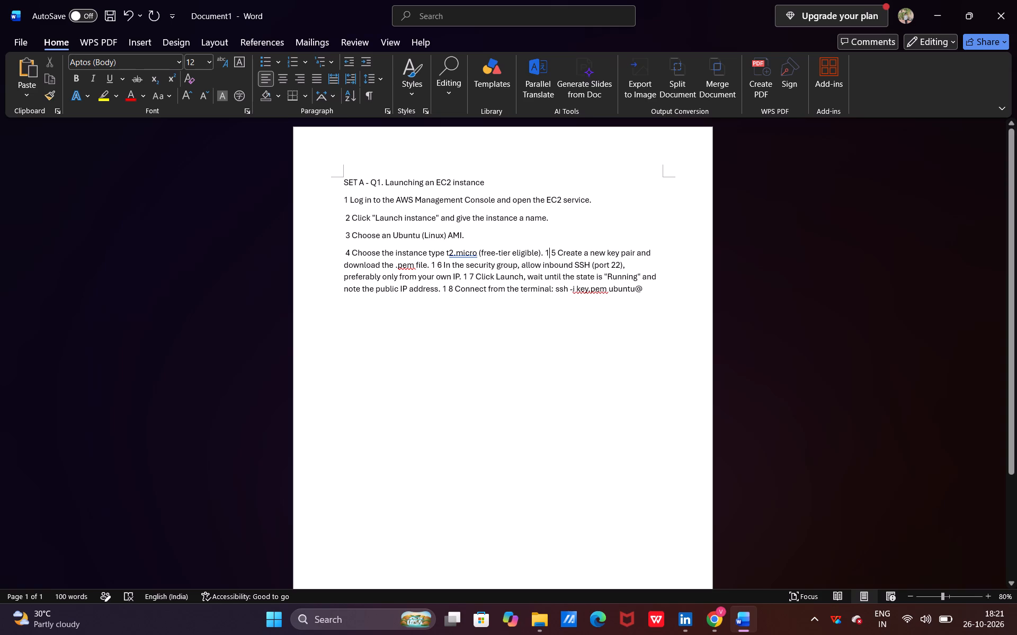
key(BackSpace)
key(Return)
key(Return)
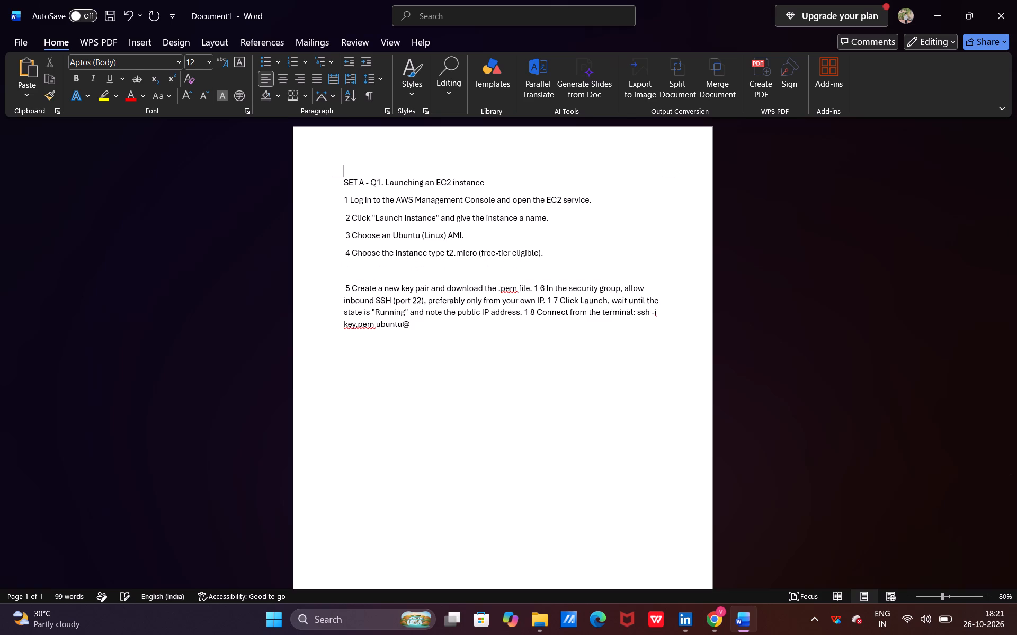
click(540, 289)
key(BackSpace)
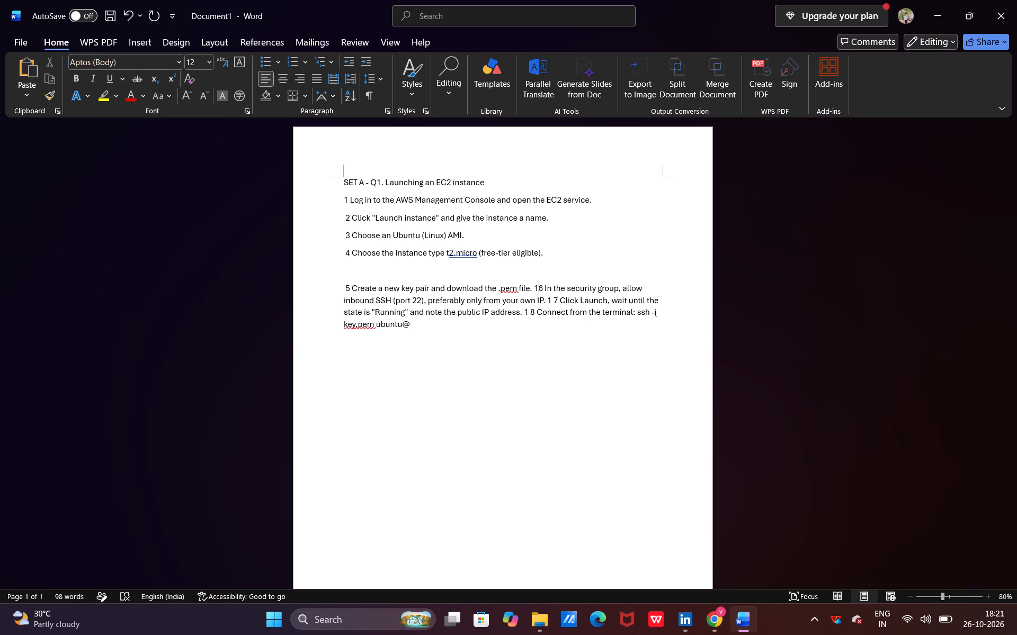
key(BackSpace)
key(Return)
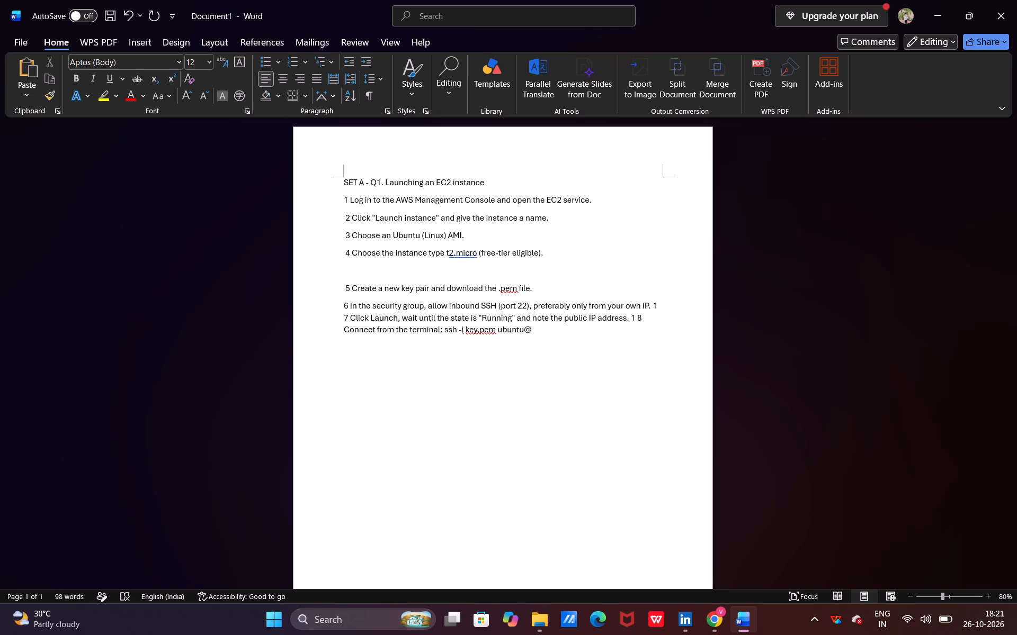
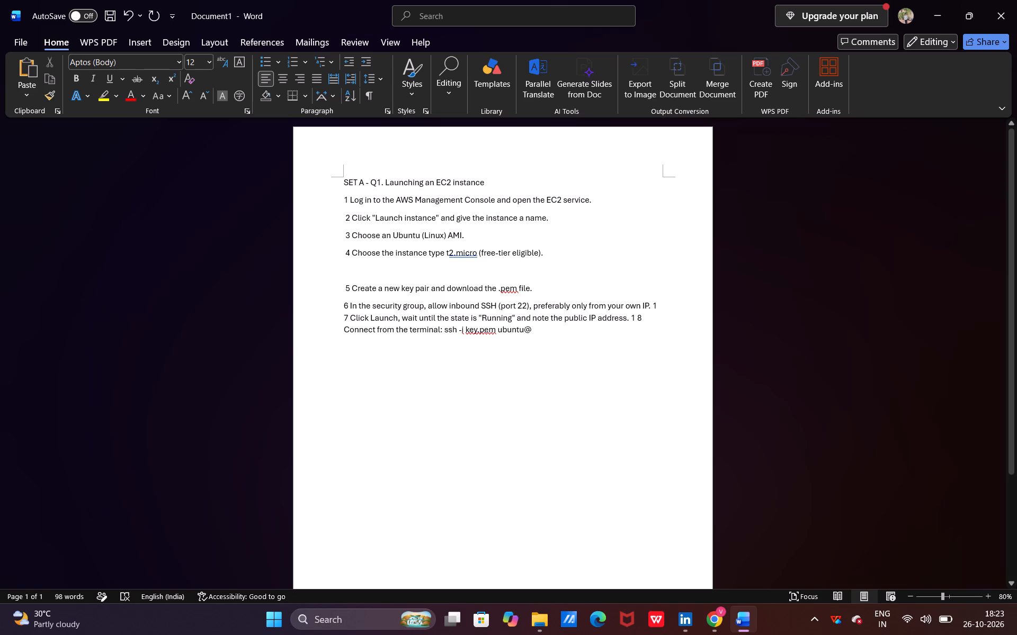
Delete the stray mark "1" after steps 6 and 7, and start steps 7 and 8 on new lines.
click(663, 303)
key(BackSpace)
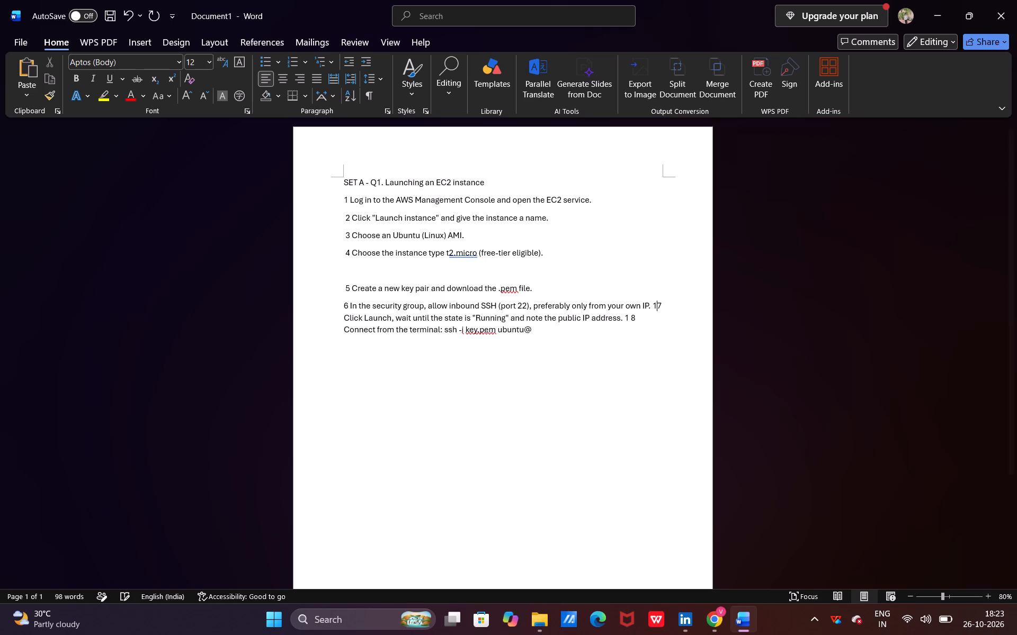
key(BackSpace)
key(Return)
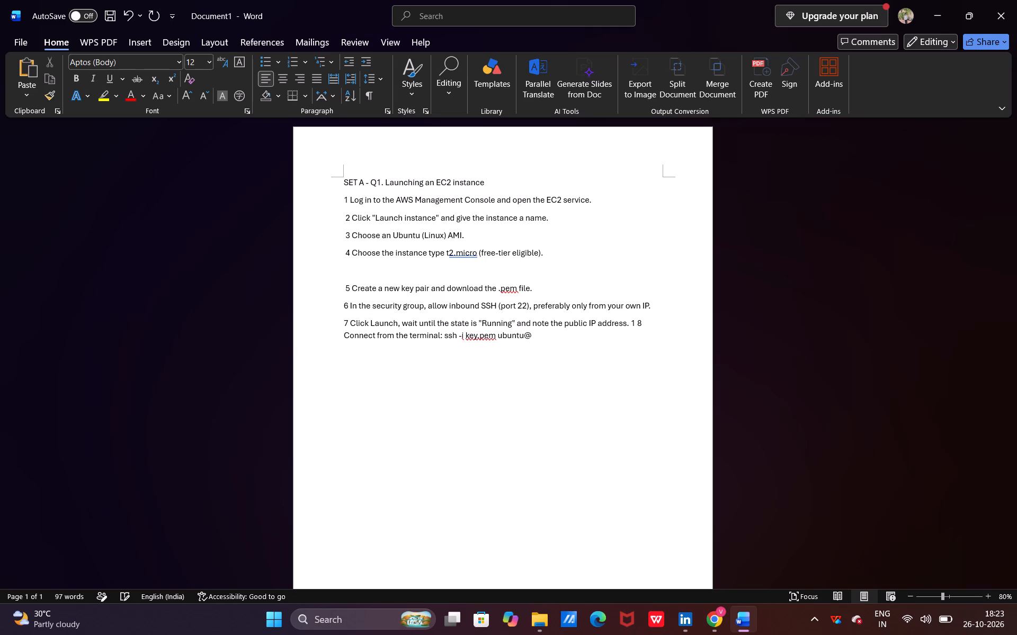
click(636, 323)
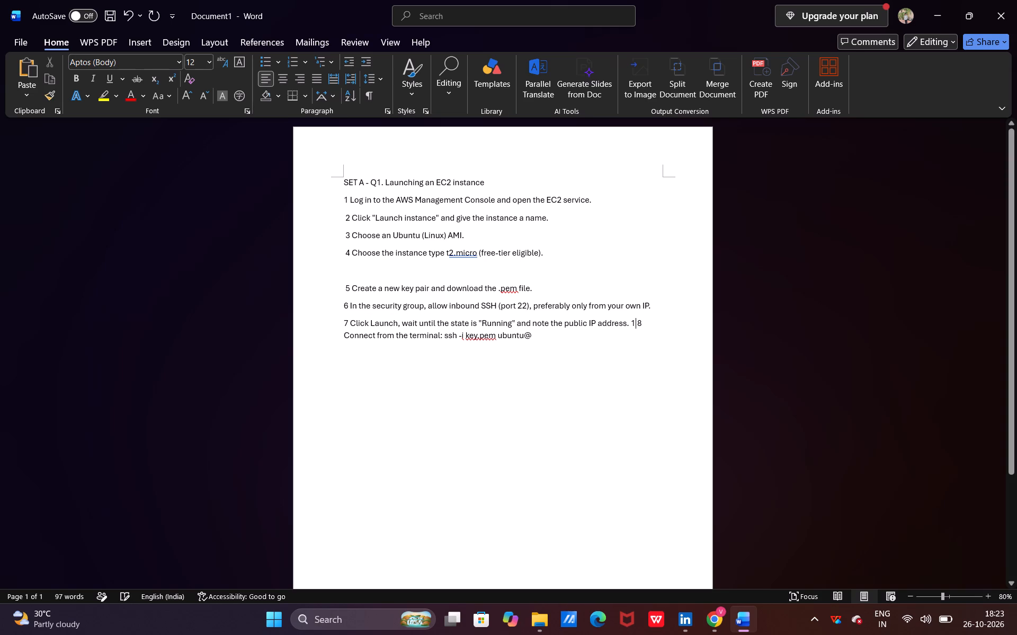
key(BackSpace)
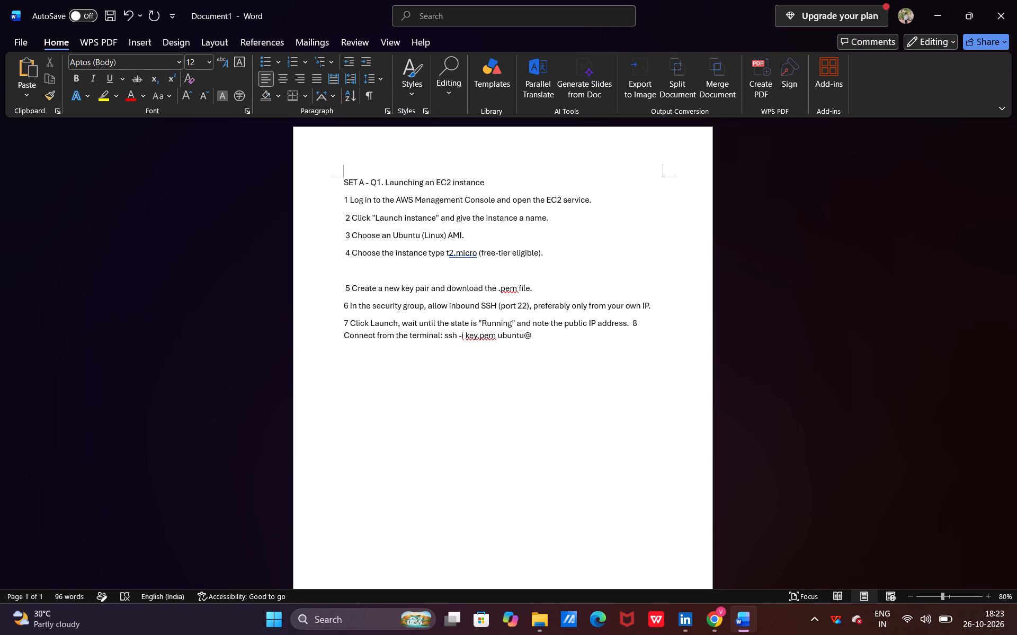
key(Return)
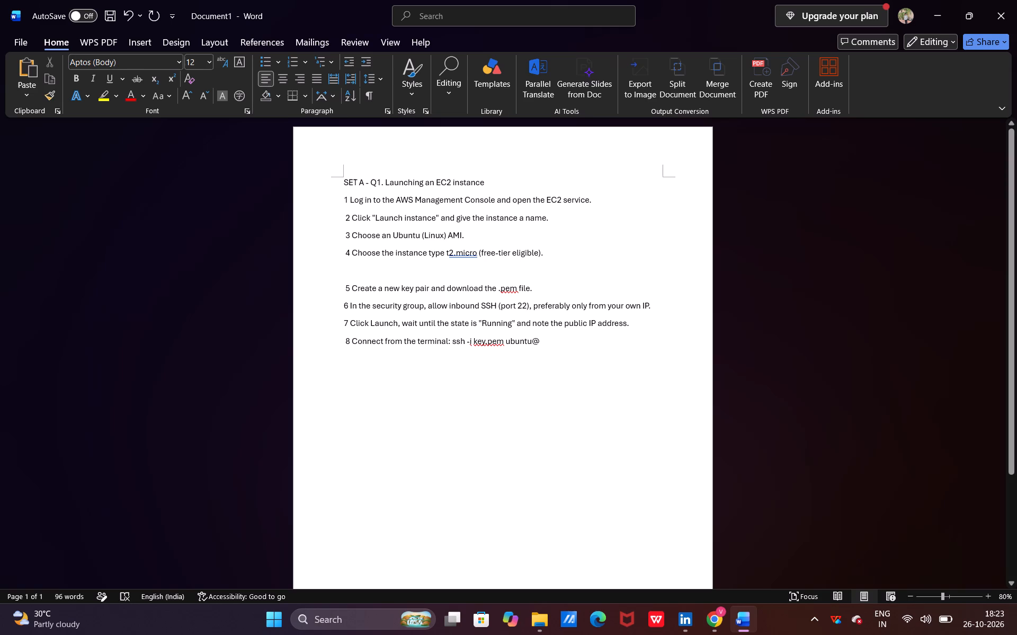
Reduce the line spacing of all eight Q1 steps below the heading.
drag(342, 201, 546, 366)
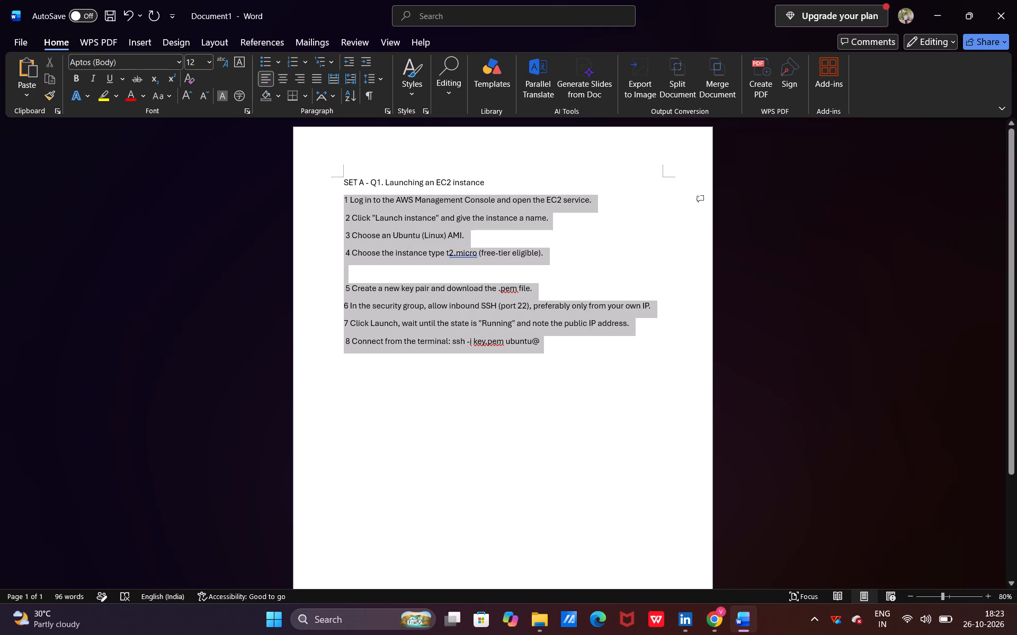
drag(546, 366, 546, 366)
click(382, 80)
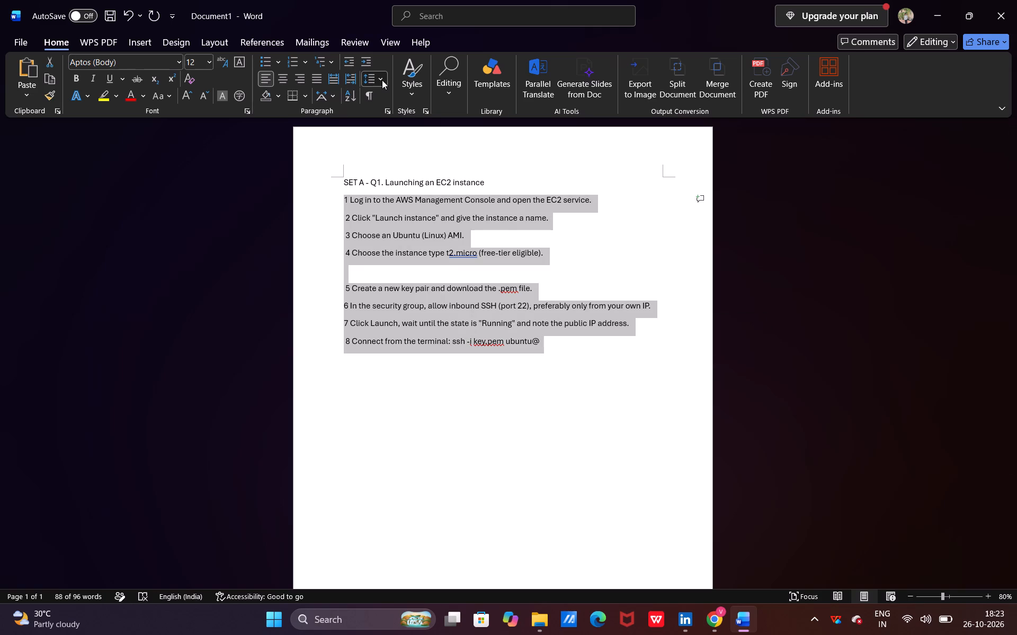
click(403, 96)
click(403, 96)
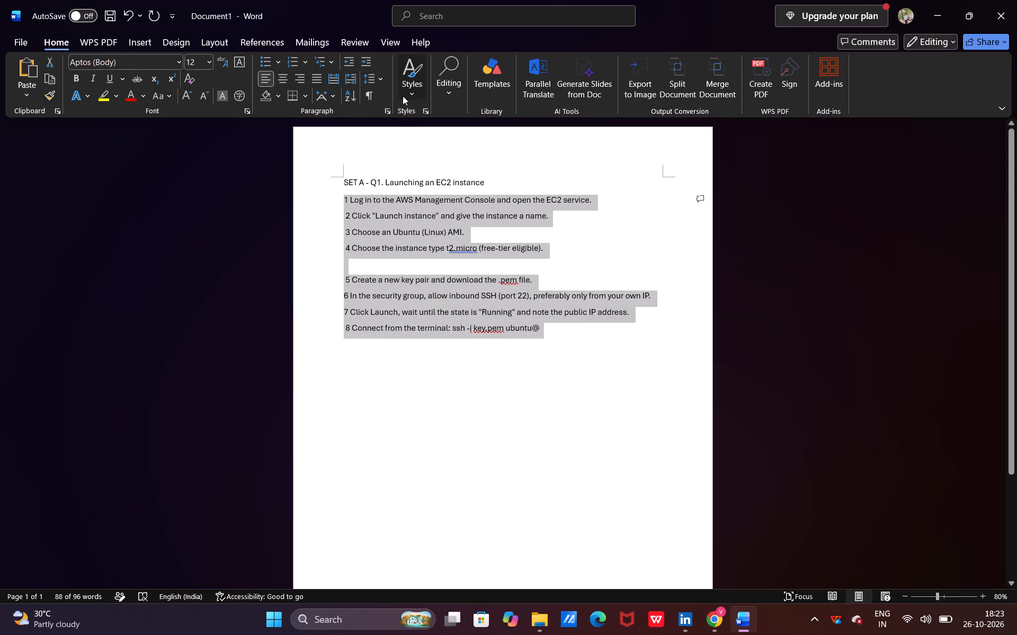
click(451, 433)
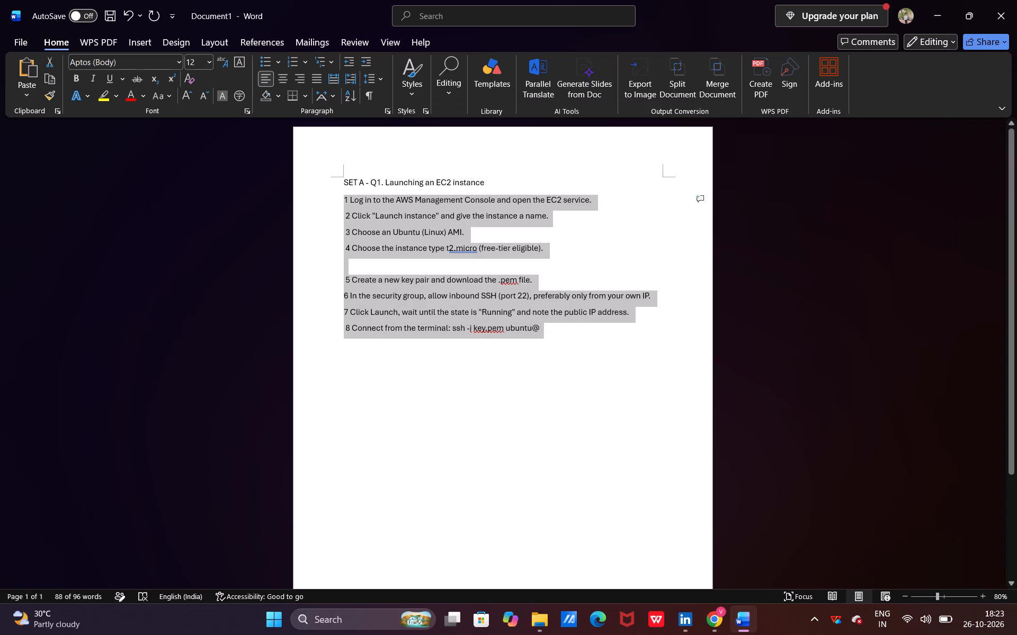
click(384, 431)
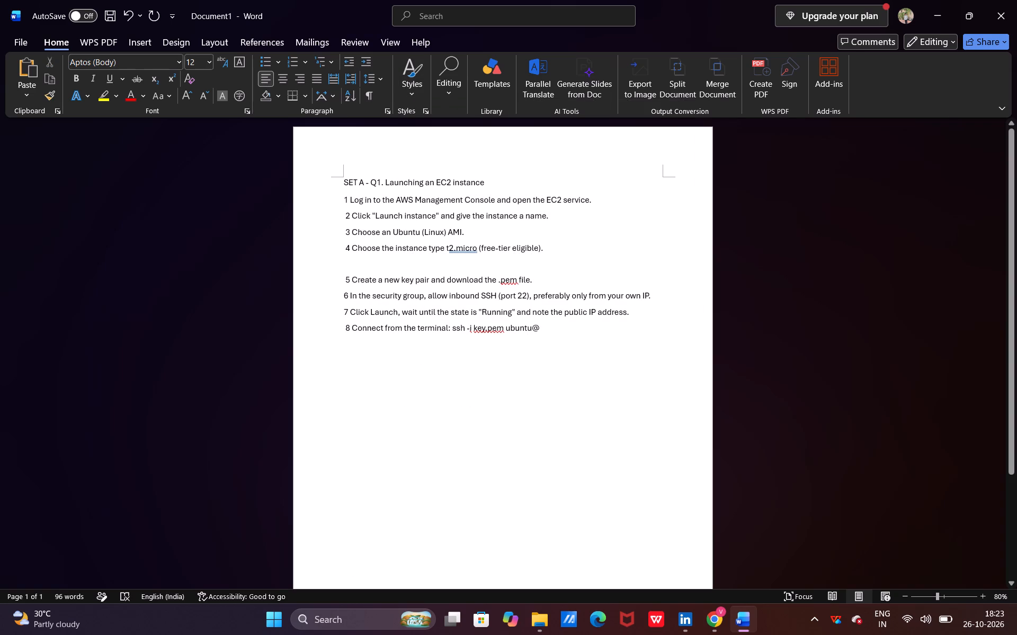
Remove the empty line between steps 4 and 5.
click(344, 279)
key(BackSpace)
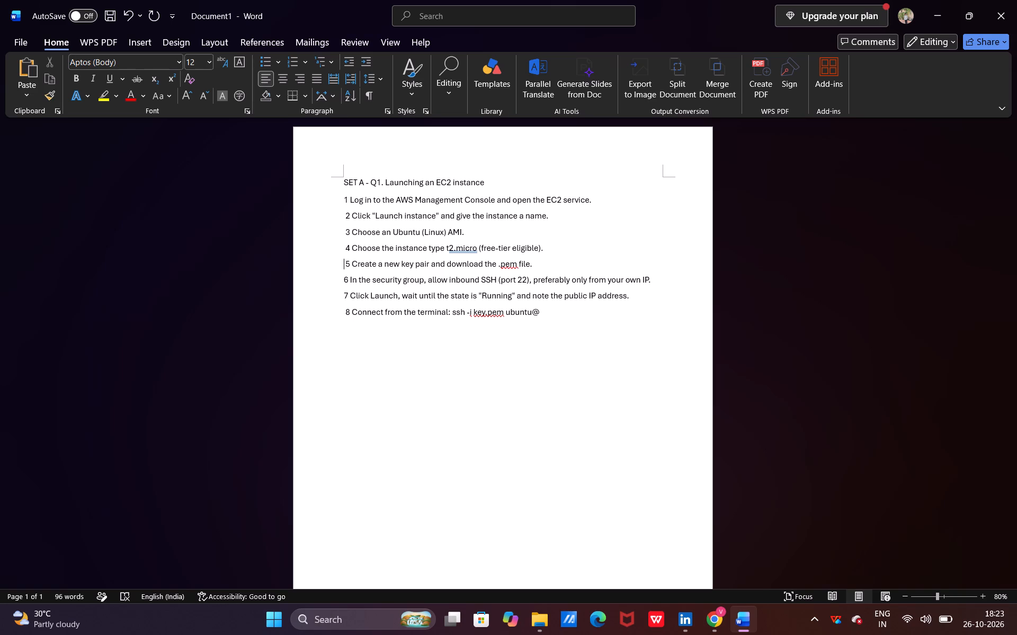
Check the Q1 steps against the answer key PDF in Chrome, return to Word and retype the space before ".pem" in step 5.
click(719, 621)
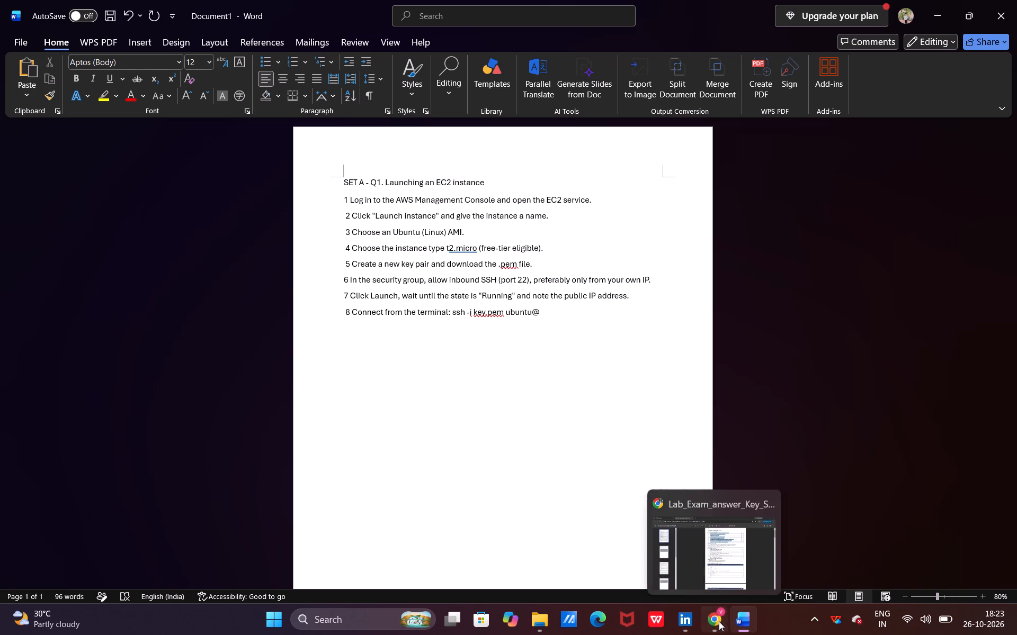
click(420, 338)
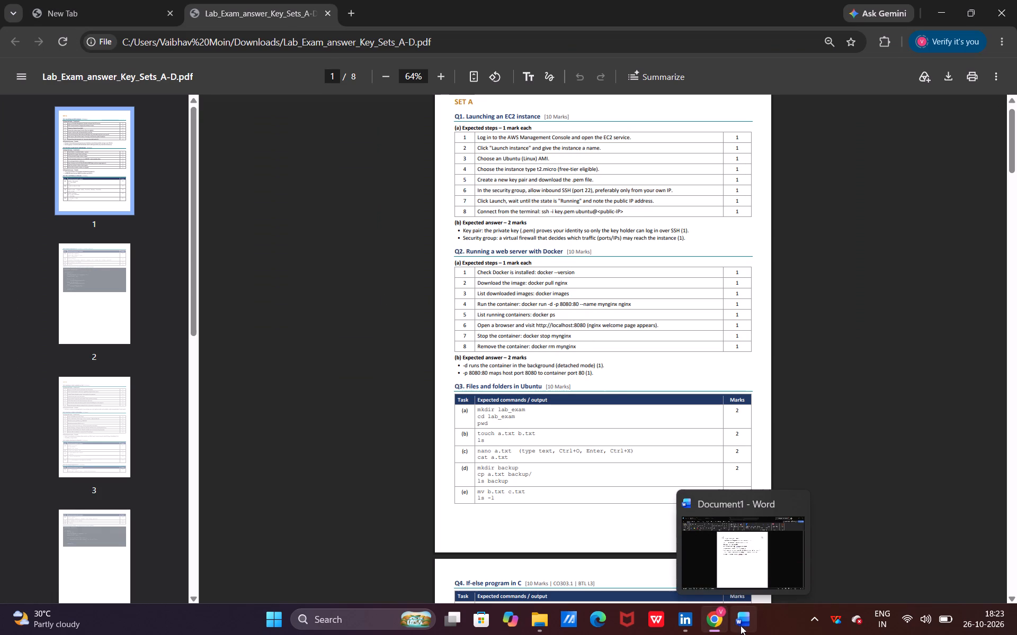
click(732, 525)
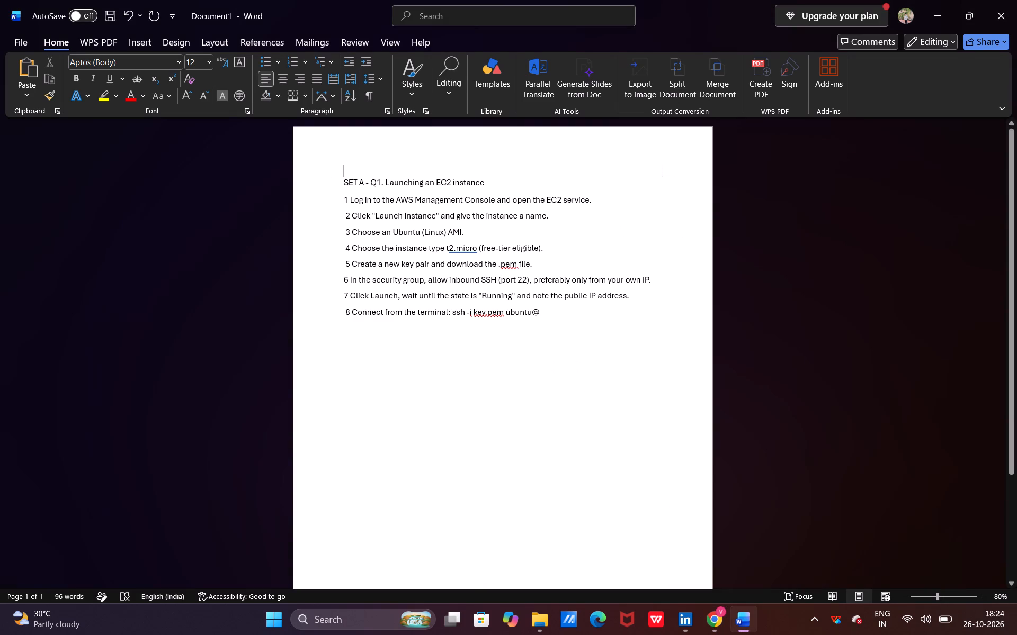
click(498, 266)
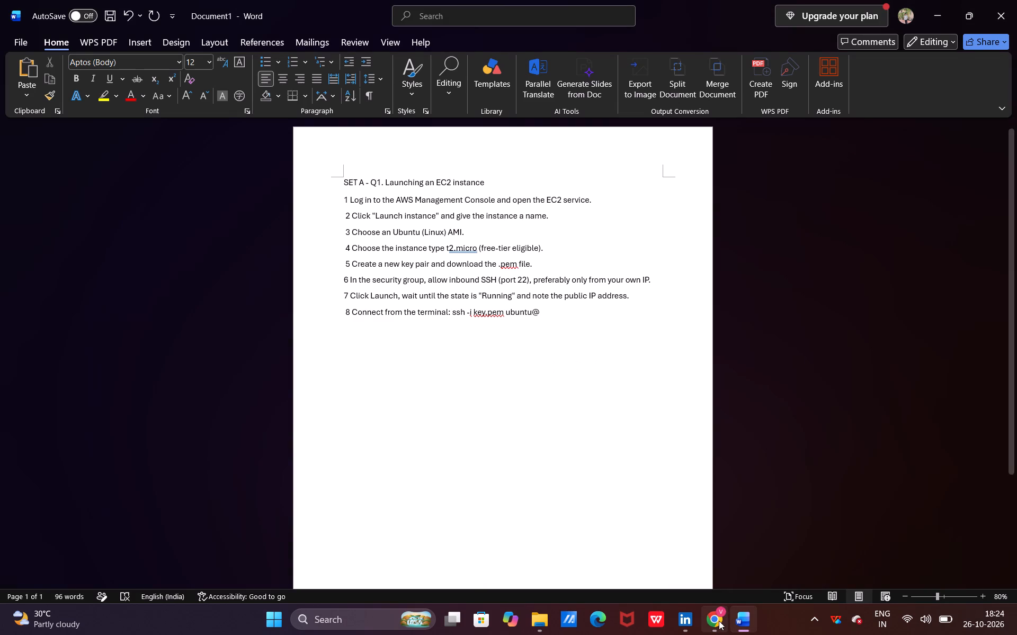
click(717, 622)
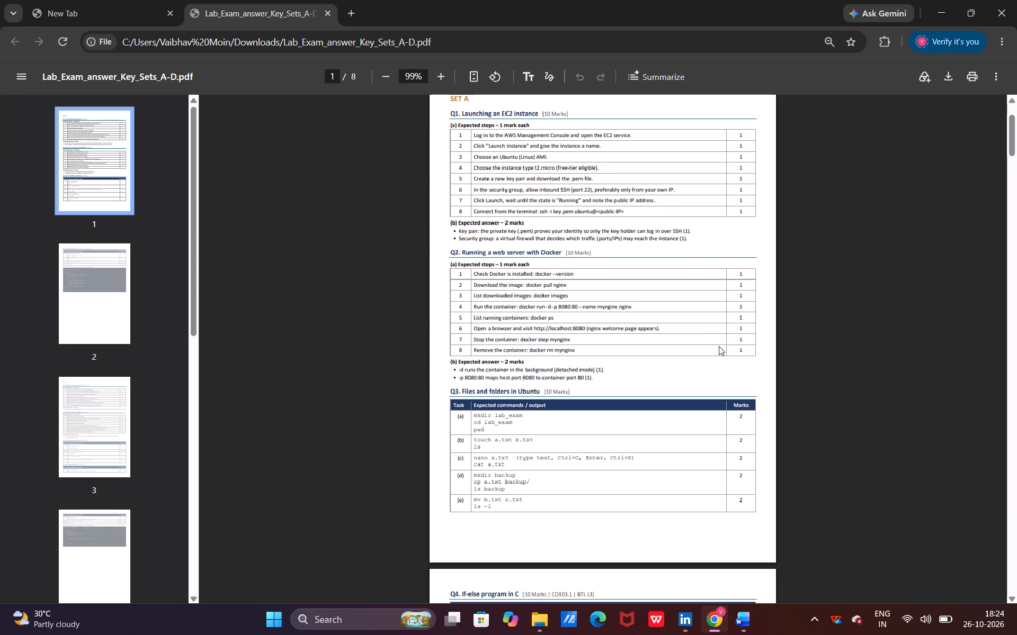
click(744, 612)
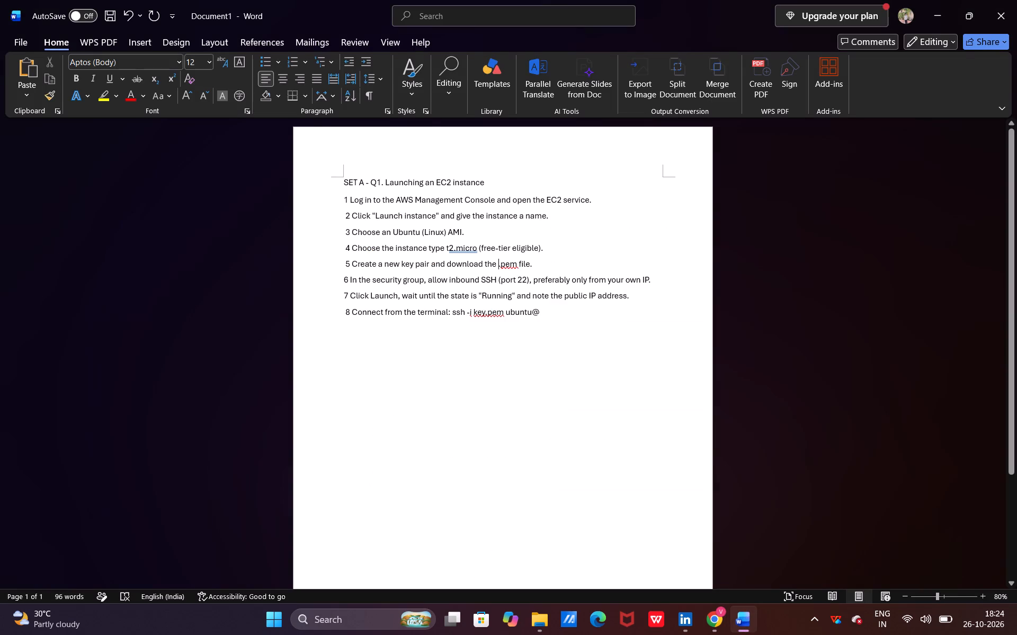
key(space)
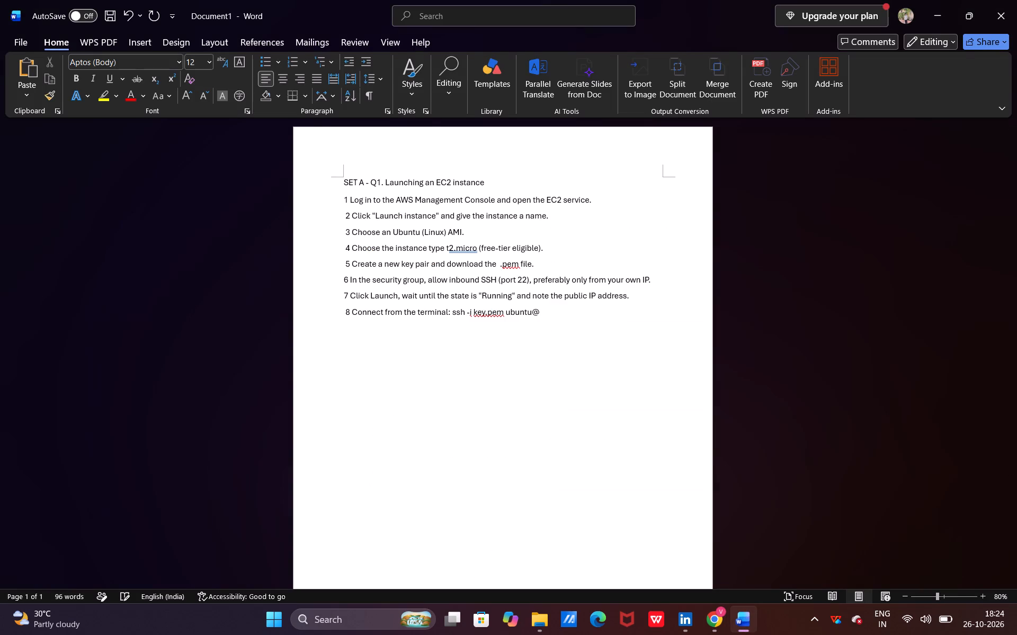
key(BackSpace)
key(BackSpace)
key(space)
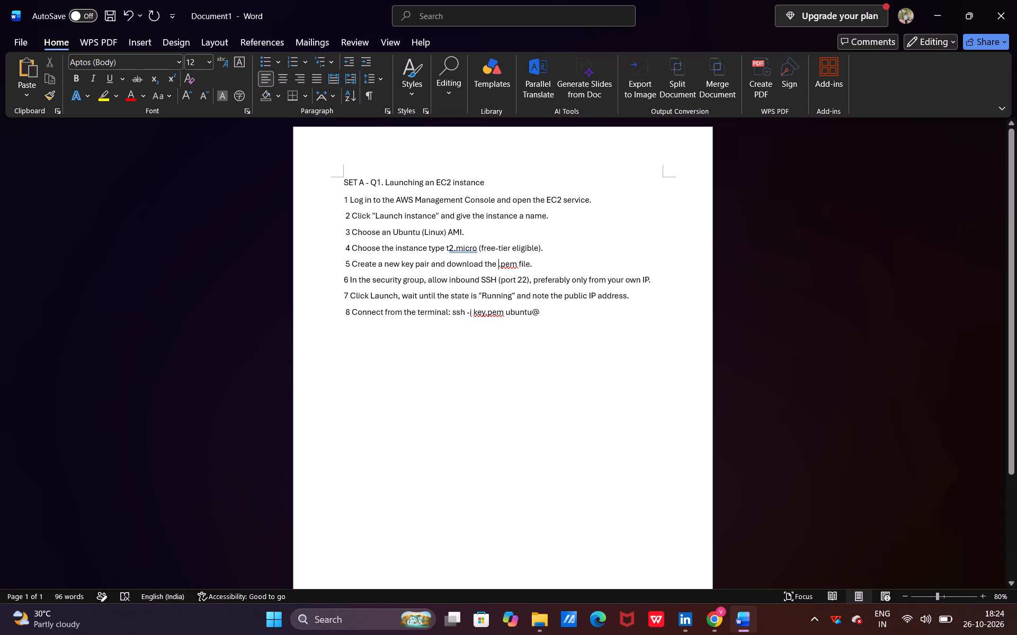
Replace ".pem" and the space after it in step 5 with ".PEM".
click(519, 263)
key(BackSpace)
key(BackSpace)
key(BackSpace)
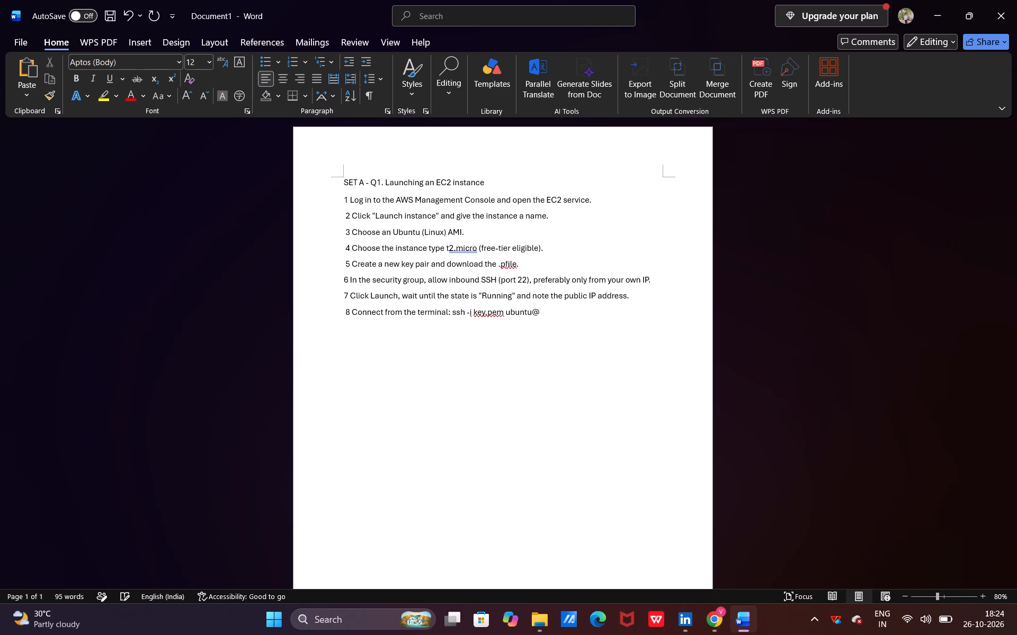
key(BackSpace)
key(BackSpace)
key(period)
key(p)
text(EM)
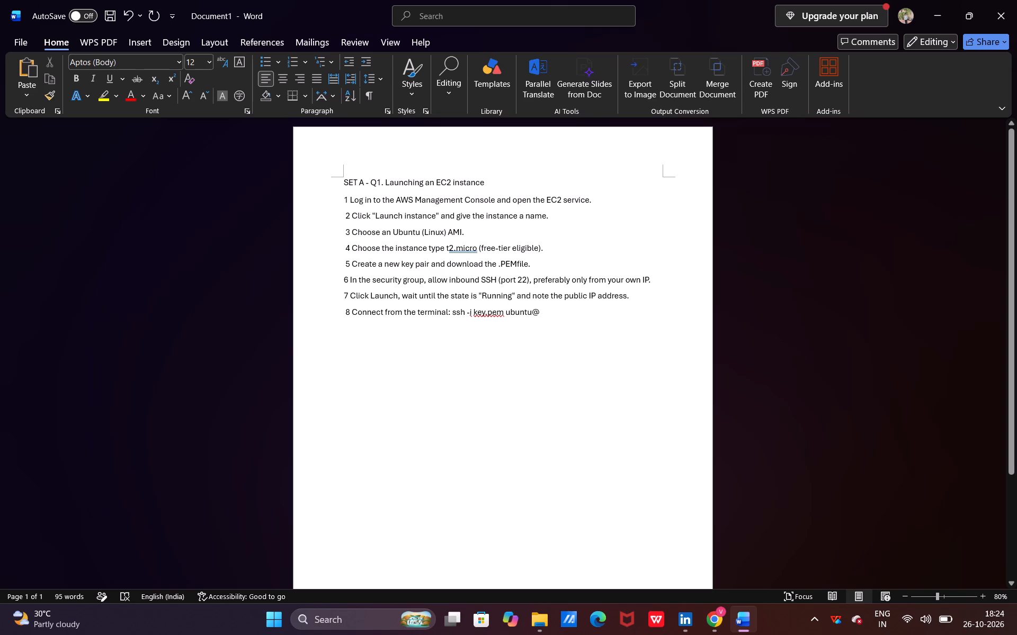
Consult the answer key PDF in Chrome, return to Word and insert a space between "key." and "pem" in step 8.
click(713, 627)
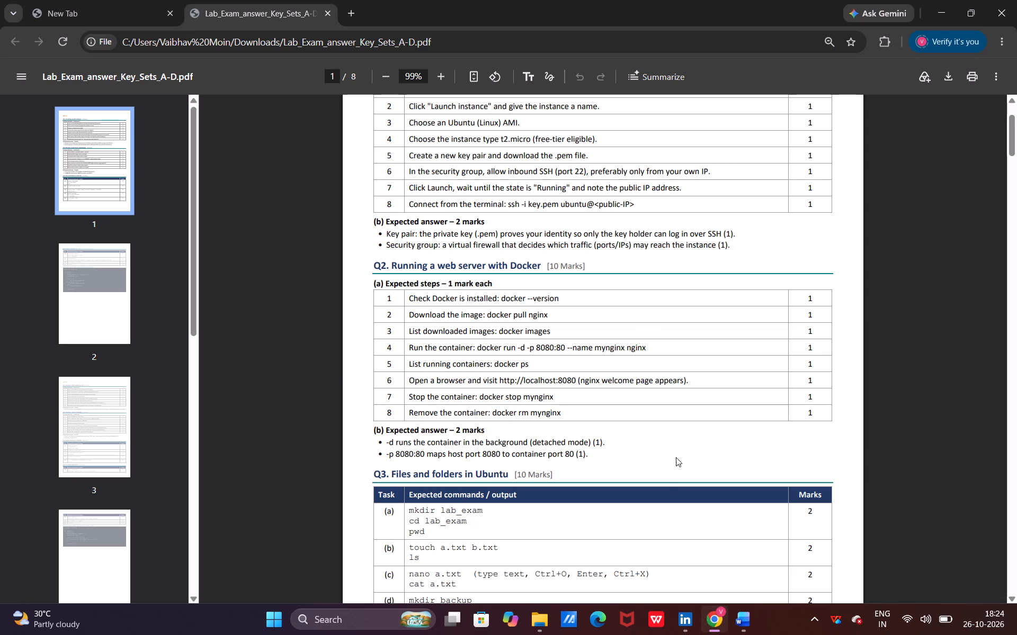
click(735, 617)
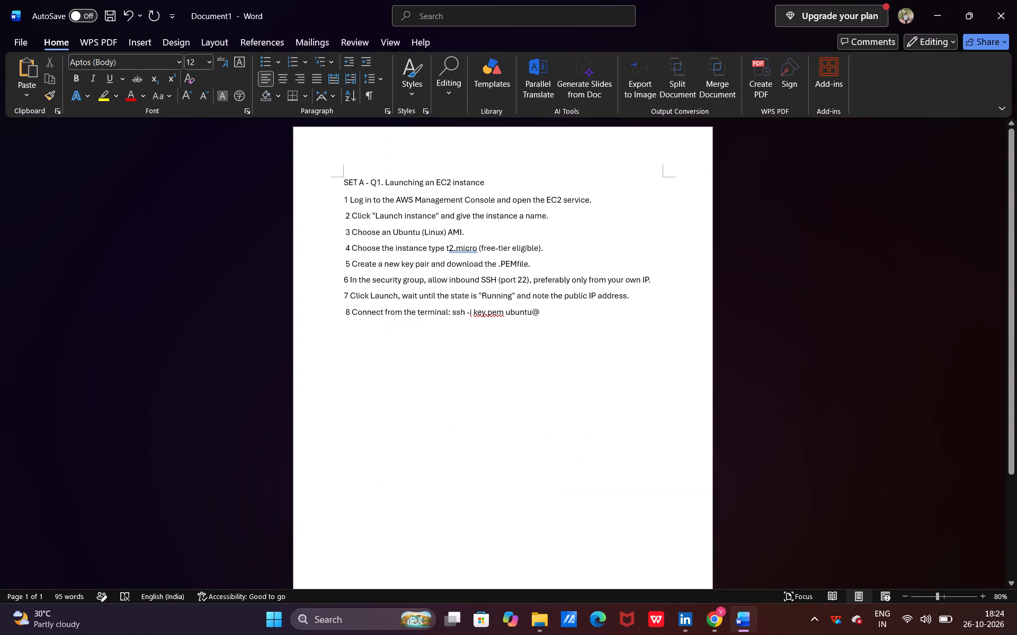
click(486, 310)
key(space)
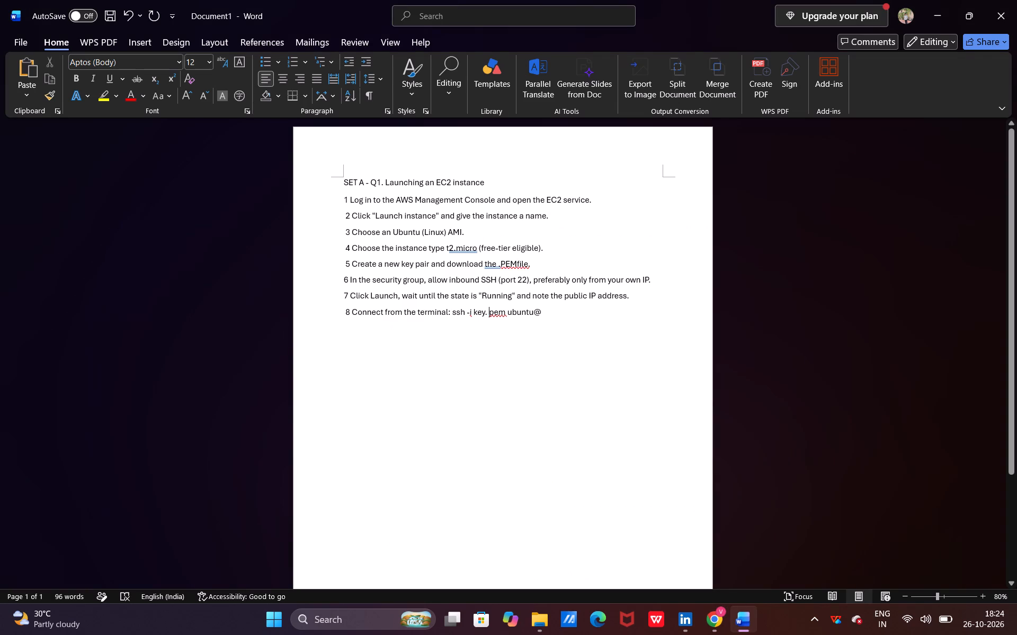
In the answer key PDF in Chrome, copy Q1 part (b), from "(b) Expected answer – 2 marks" through the Security group bullet.
click(722, 624)
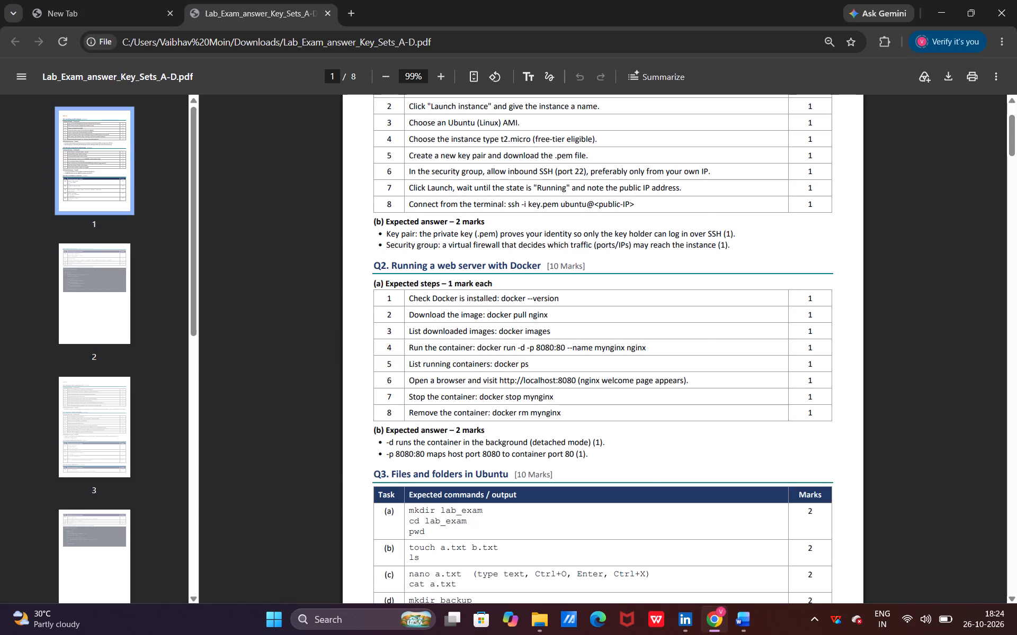
drag(373, 219, 722, 237)
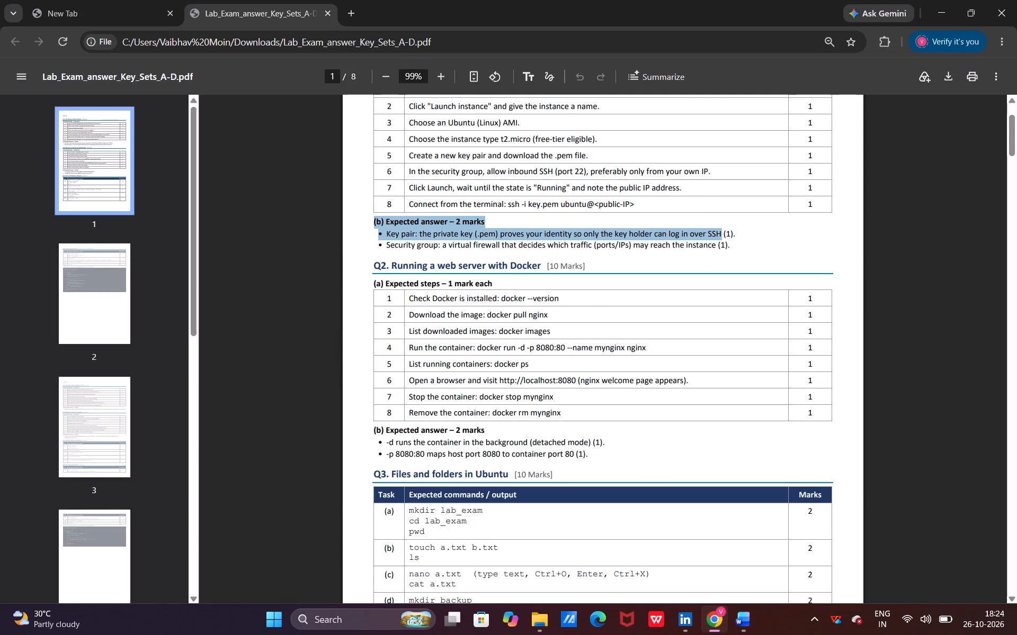
drag(722, 237, 720, 242)
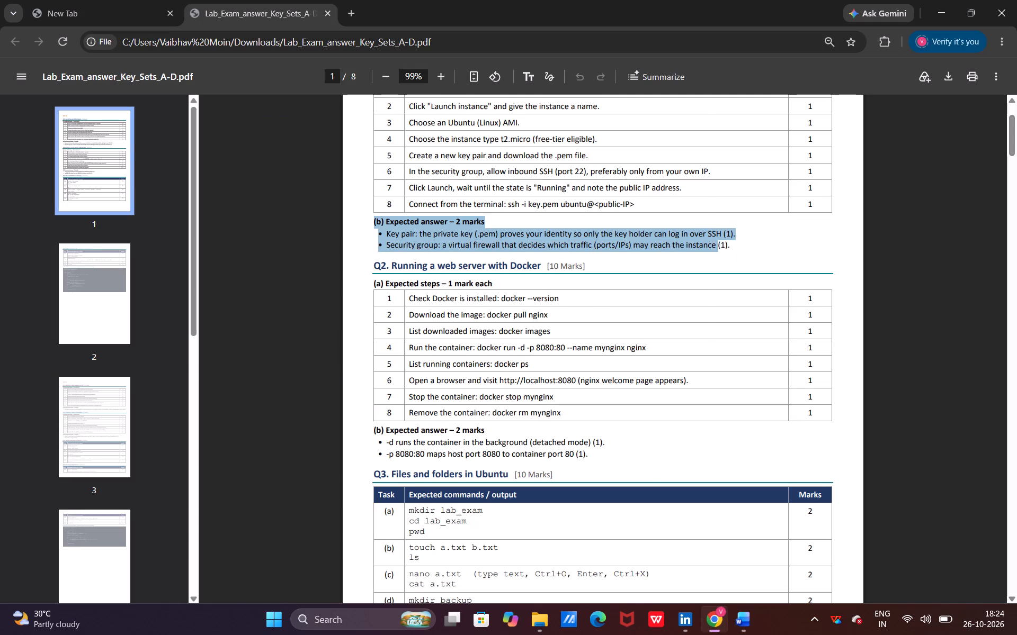
drag(720, 242, 735, 241)
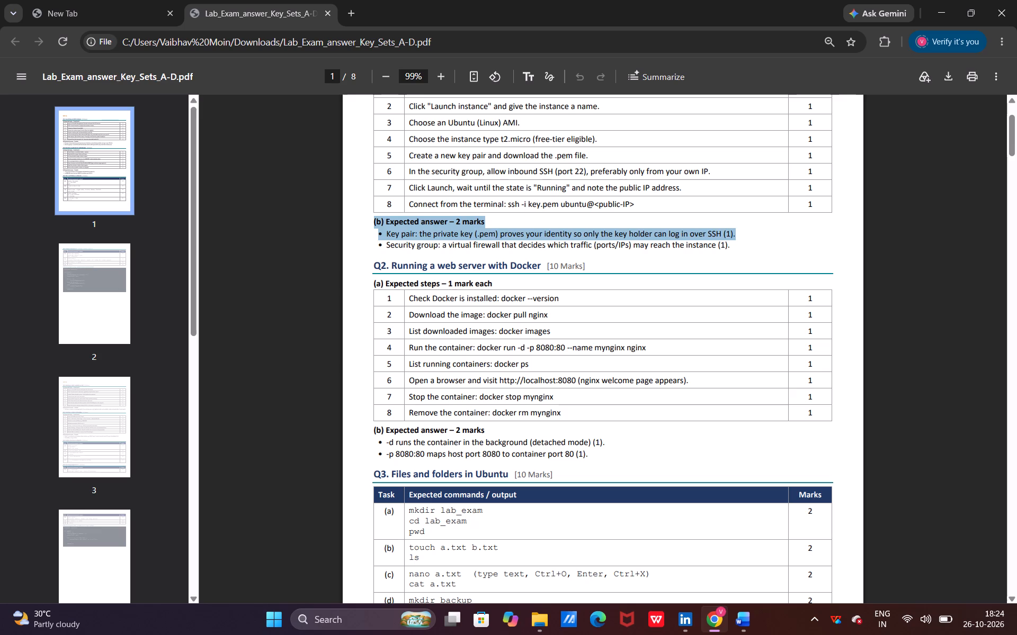
double_click(373, 220)
drag(373, 220, 377, 217)
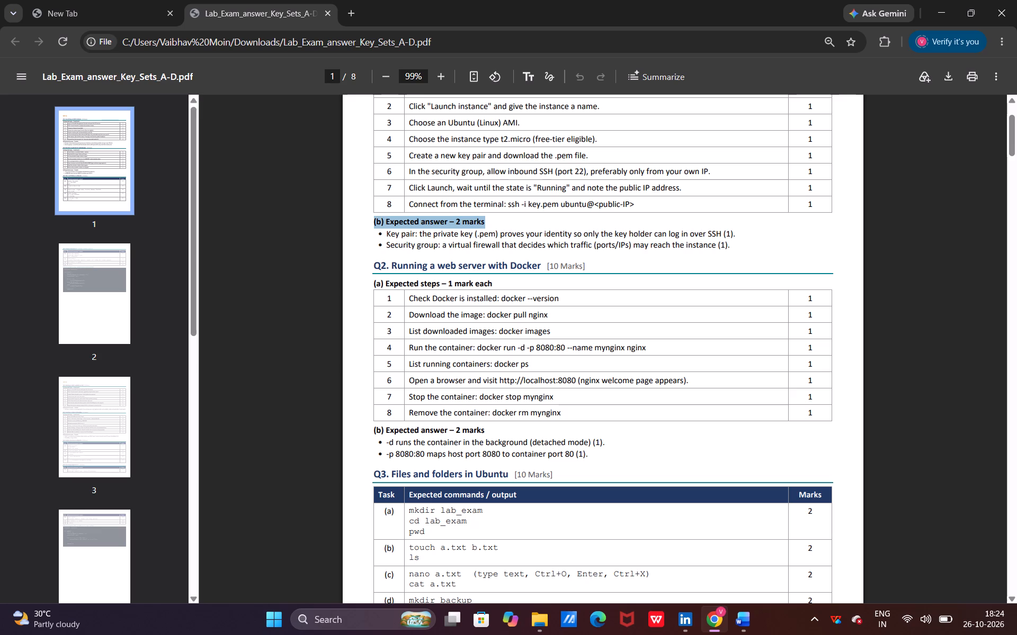
drag(377, 217, 378, 219)
double_click(378, 219)
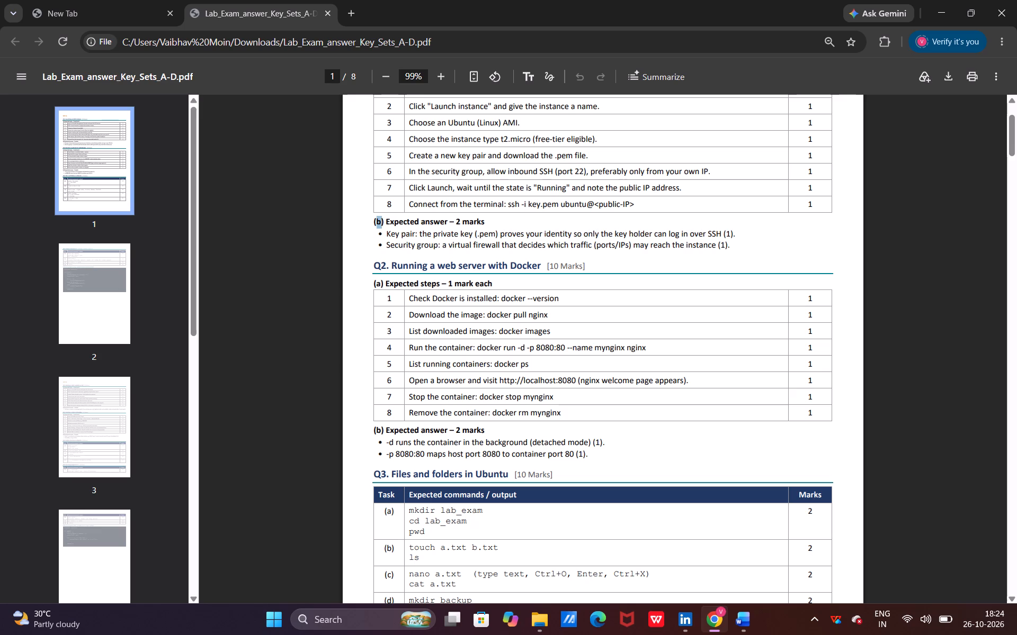
click(377, 221)
drag(377, 221, 373, 229)
drag(373, 229, 354, 207)
click(354, 207)
drag(372, 217, 650, 227)
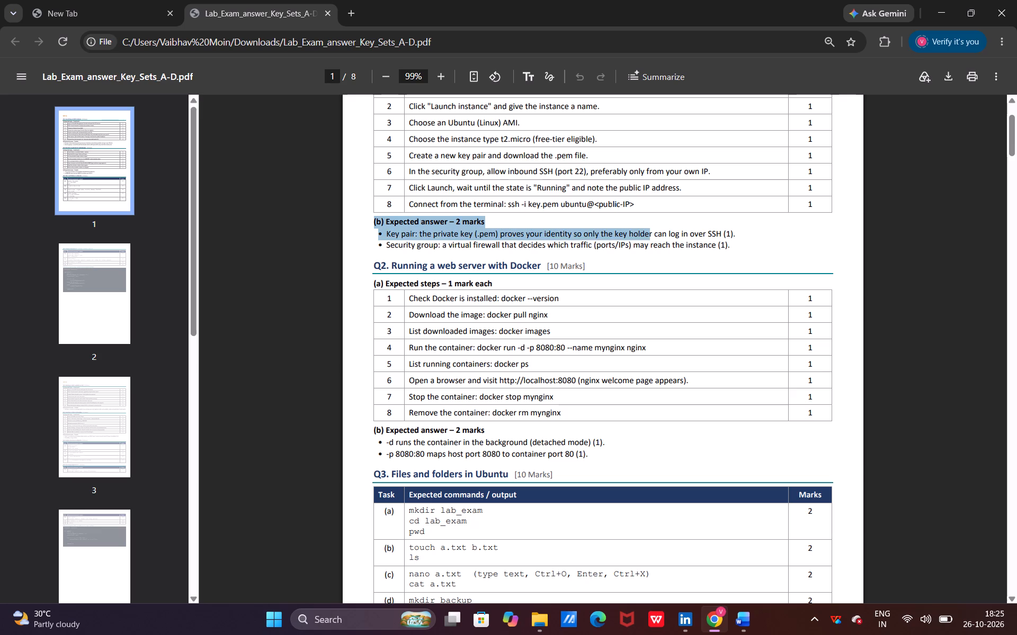
drag(650, 227, 734, 266)
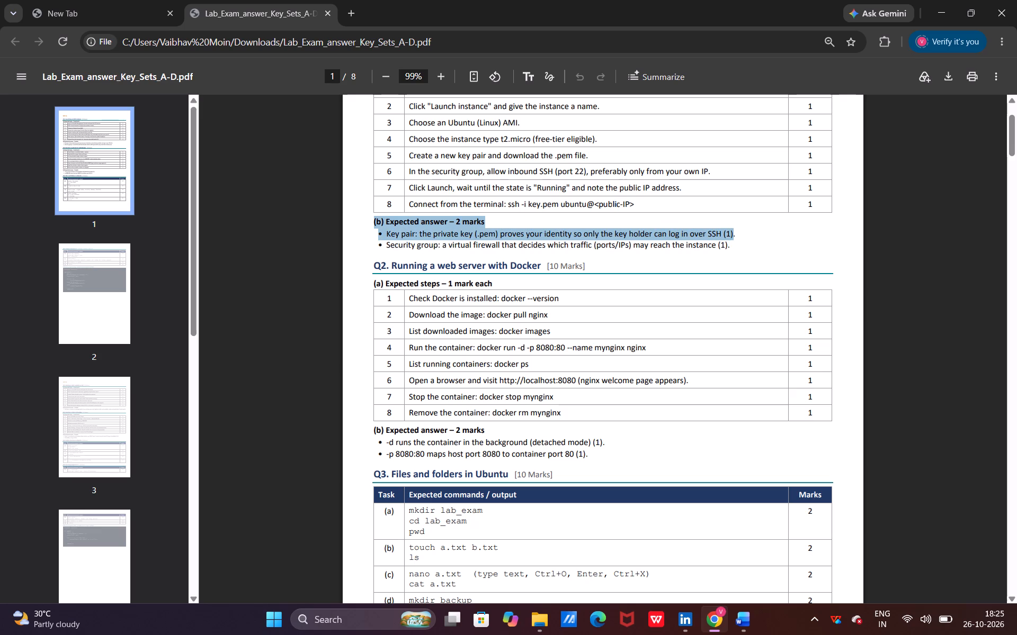
drag(734, 266, 733, 249)
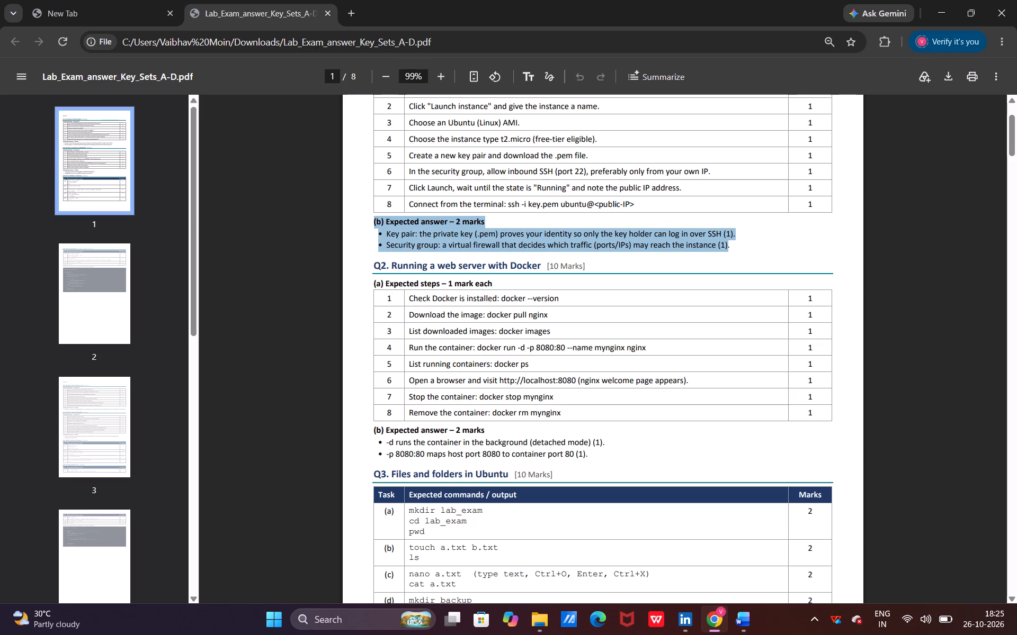
key(ctrl+c)
Return to Word and paste the copied part (b) answer on a new line below step 8.
click(745, 614)
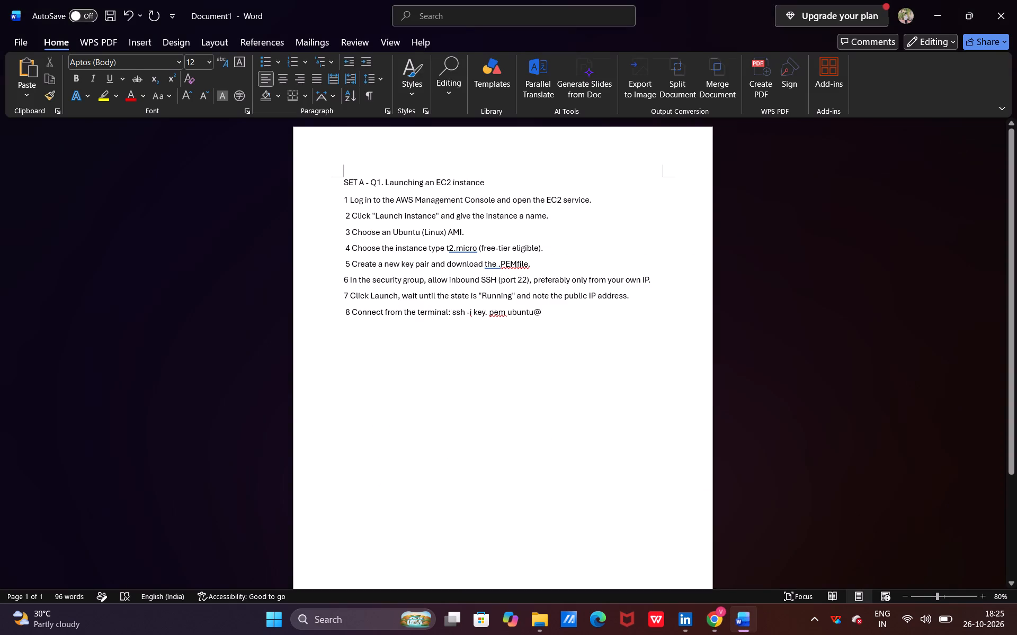
click(547, 307)
key(Return)
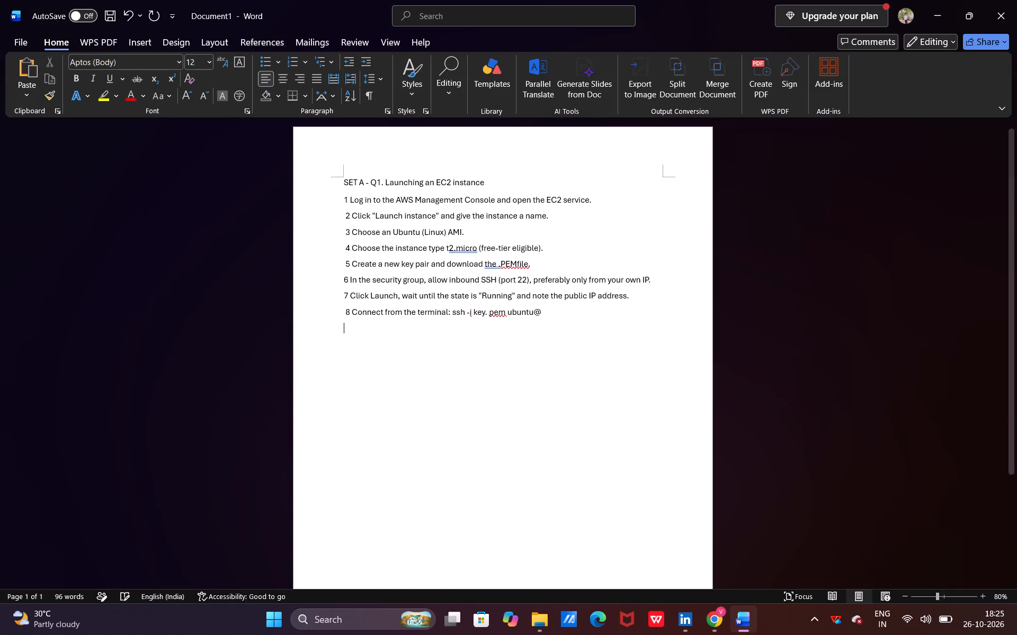
key(ctrl+v)
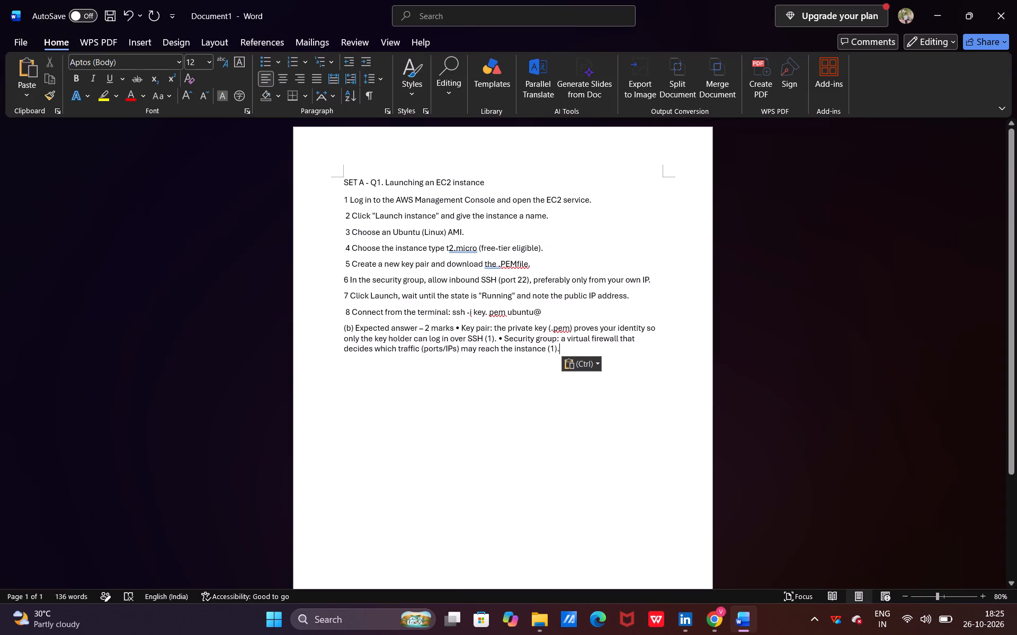
Delete "(1)" after "log in over SSH" and break the line there, ahead of the Security group bullet.
click(452, 325)
click(493, 338)
key(Right)
key(BackSpace)
key(BackSpace)
key(BackSpace)
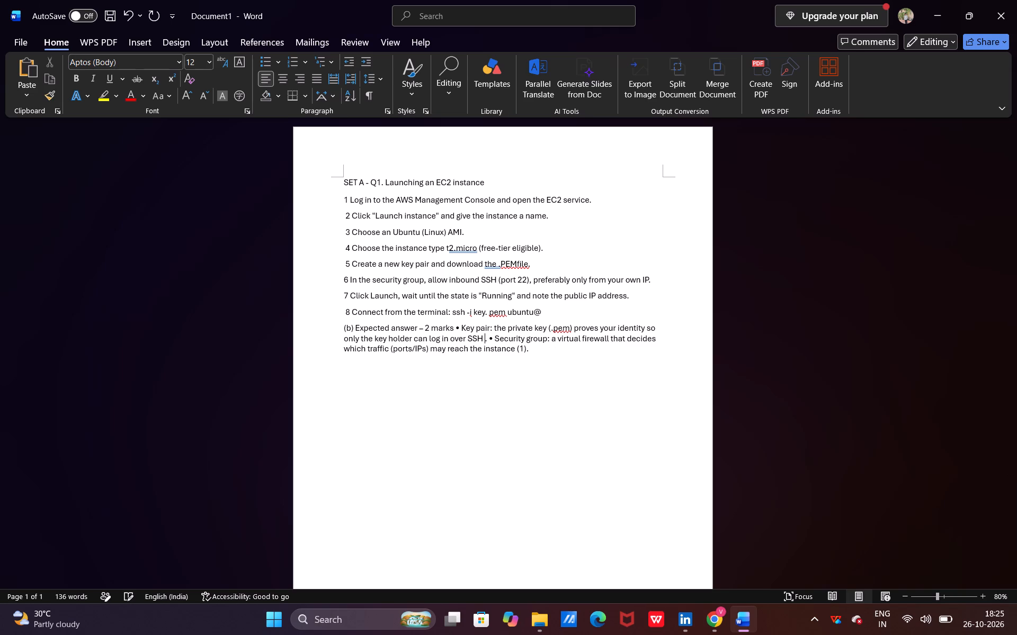
key(Return)
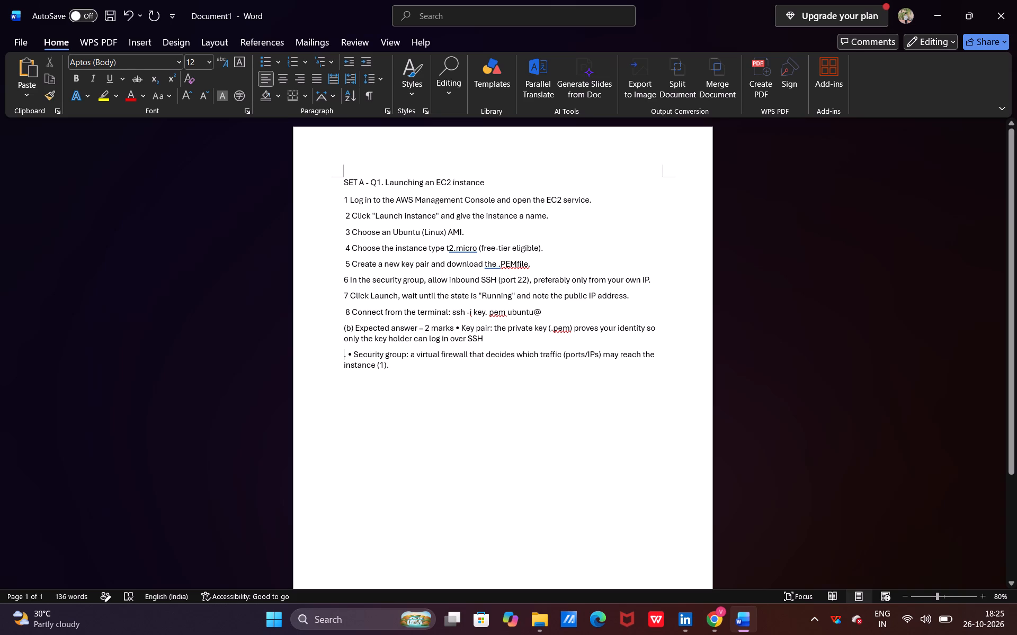
Make "(b) Expected answer – 2 marks" bold in the Q1 answer.
drag(344, 326, 439, 322)
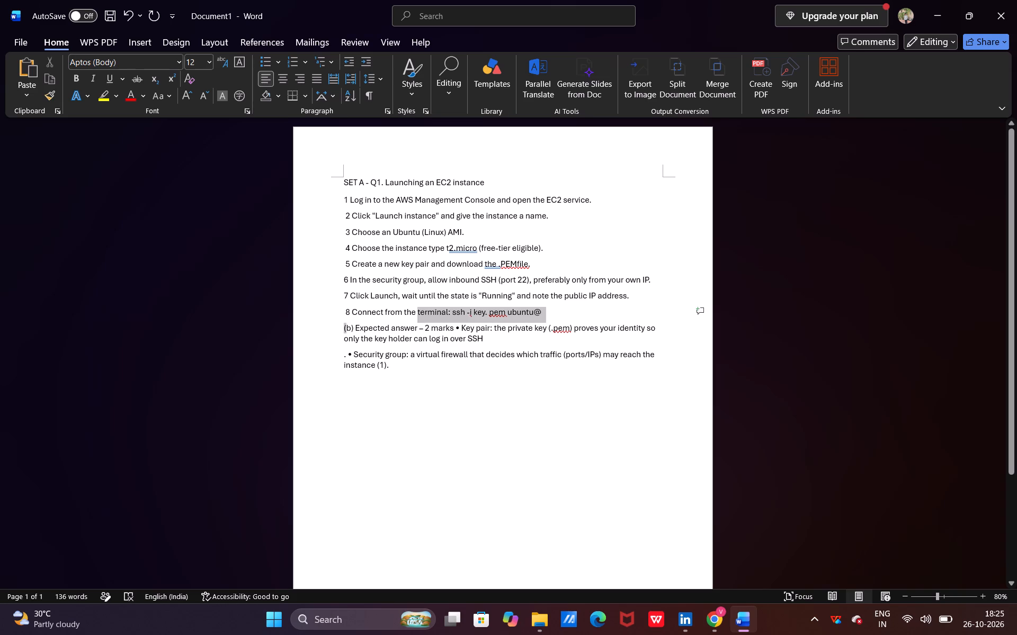
drag(439, 322, 456, 329)
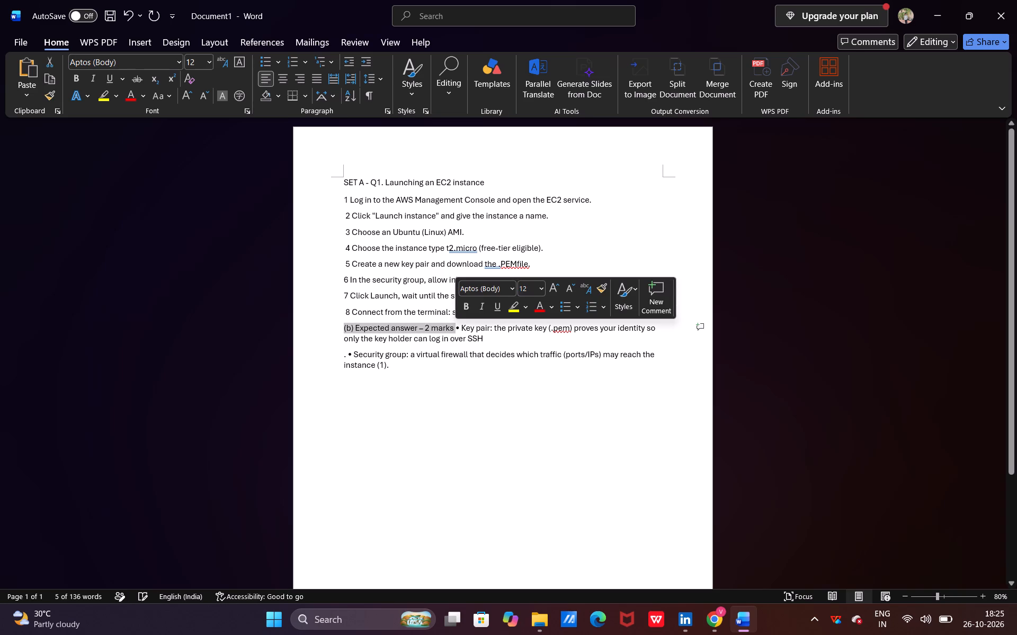
click(465, 311)
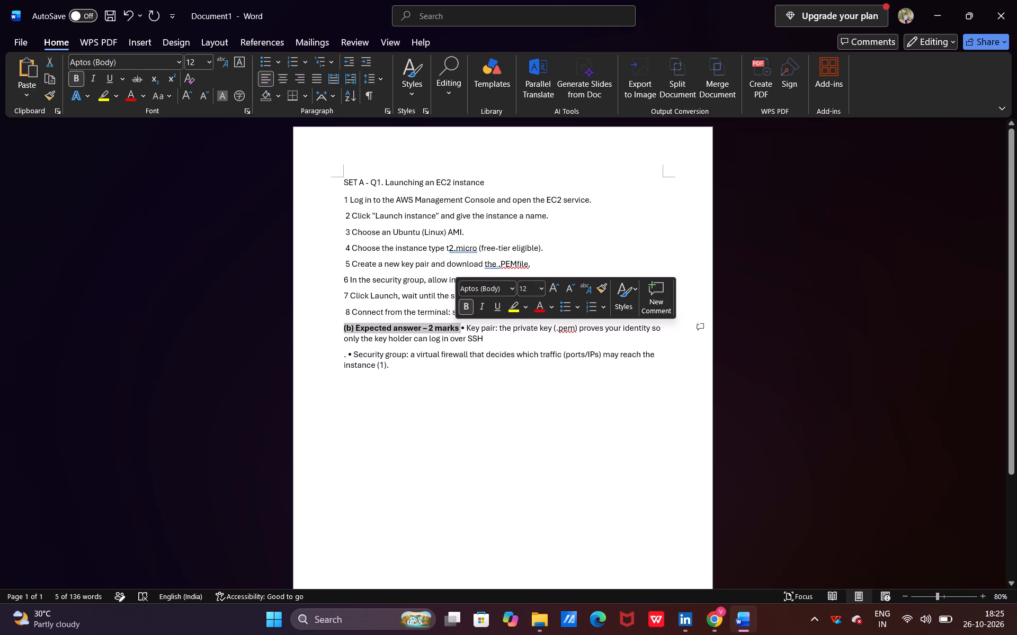
Copy the whole Q2 section, heading through part (b), from the PDF in Chrome and paste it on a new line at the Word document's end.
click(716, 624)
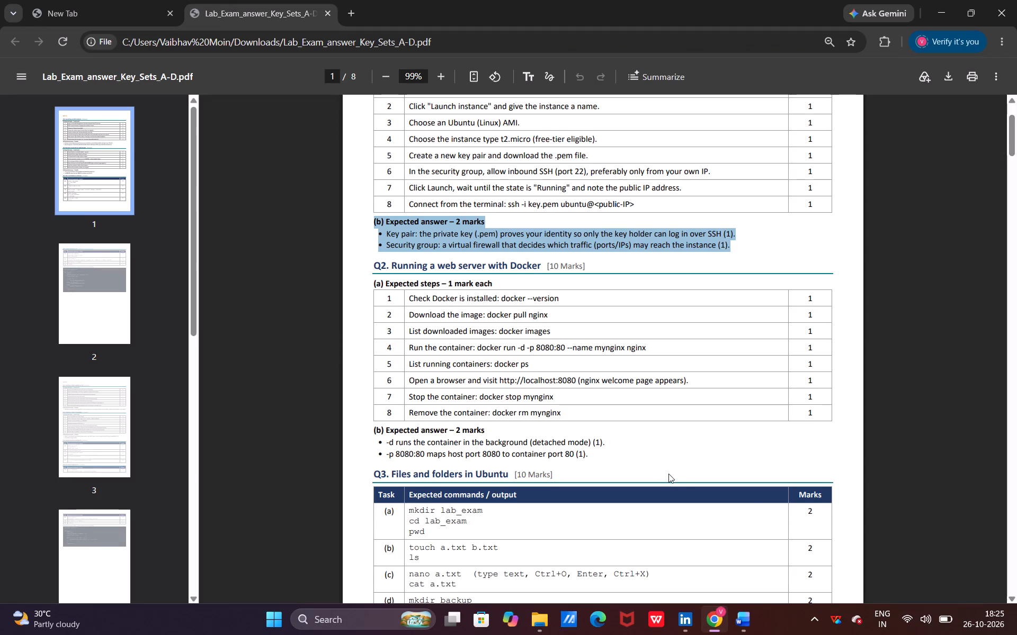
scroll(668, 474, down, 1)
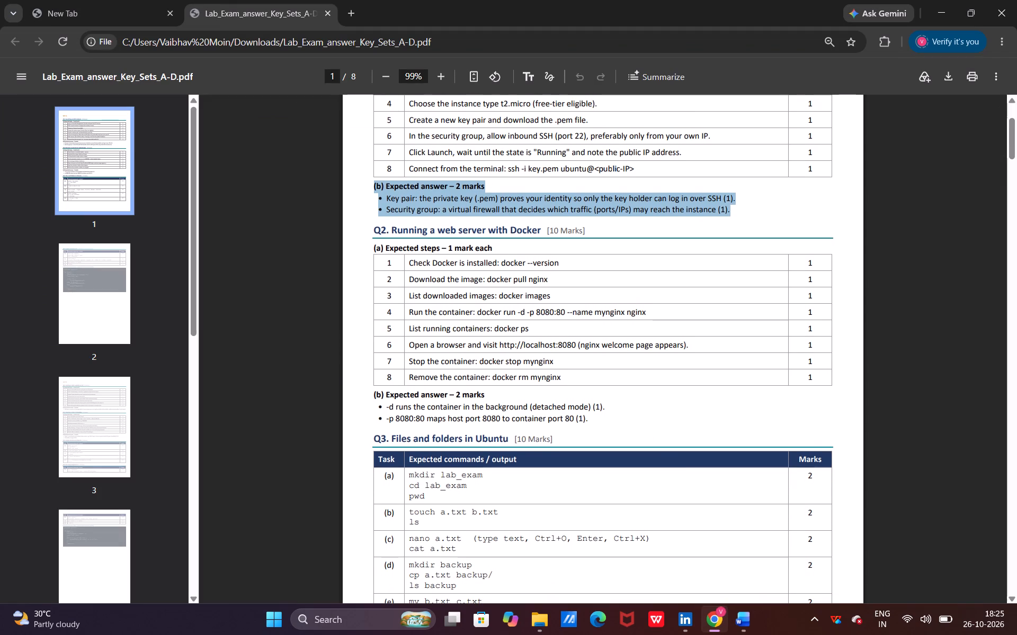
scroll(445, 290, down, 1)
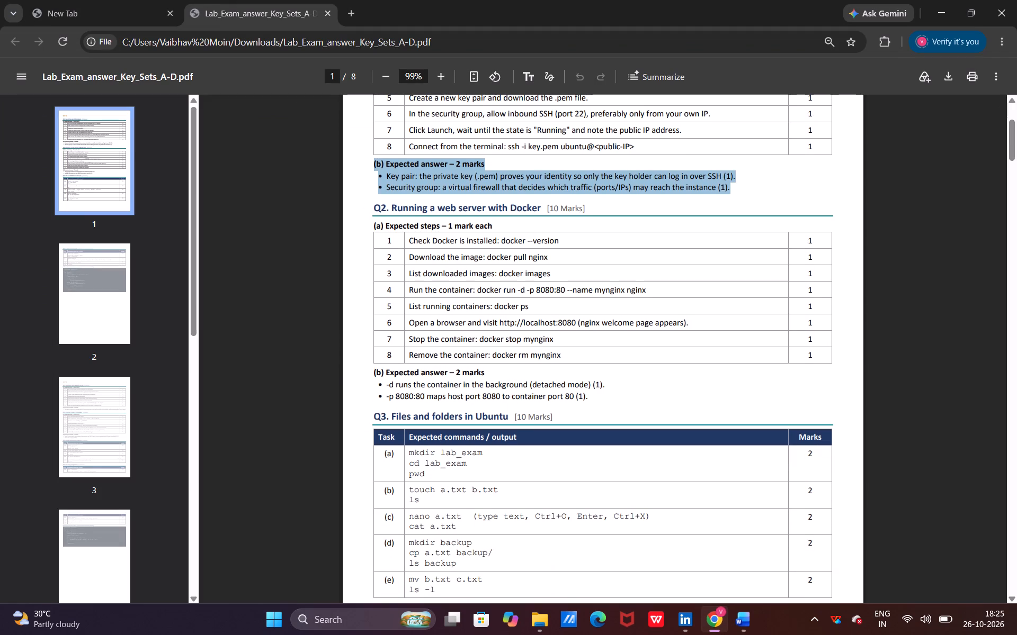
drag(372, 203, 502, 316)
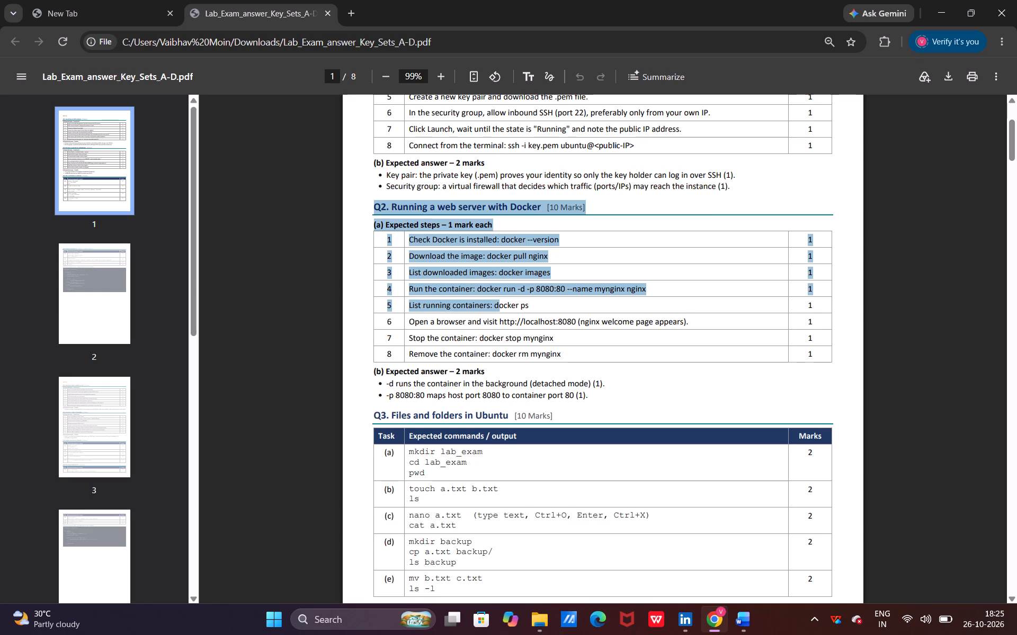
drag(502, 316, 593, 395)
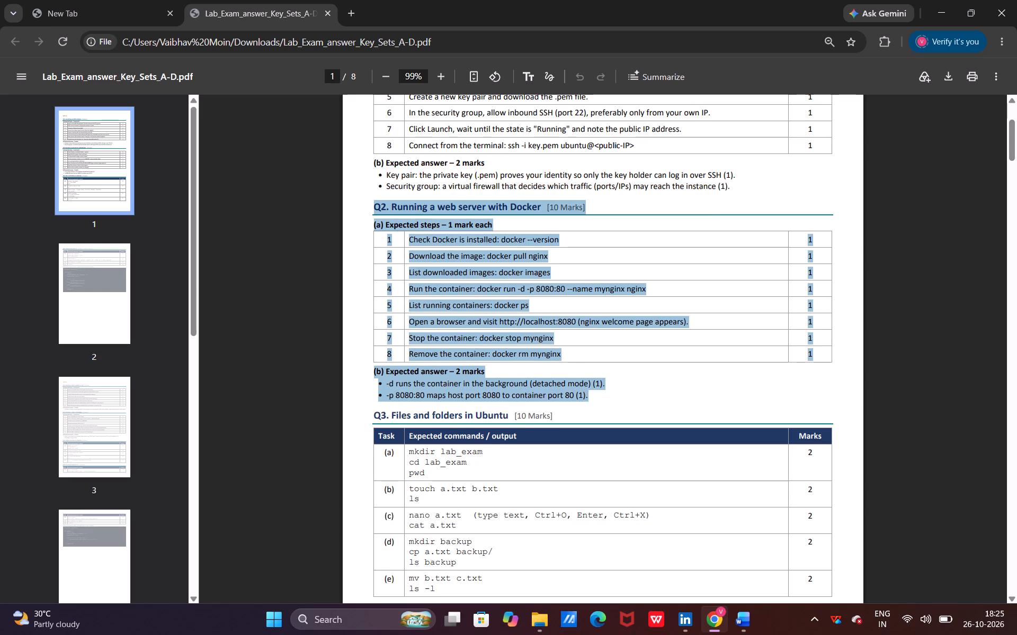
drag(593, 395, 594, 395)
key(ctrl+c)
click(740, 628)
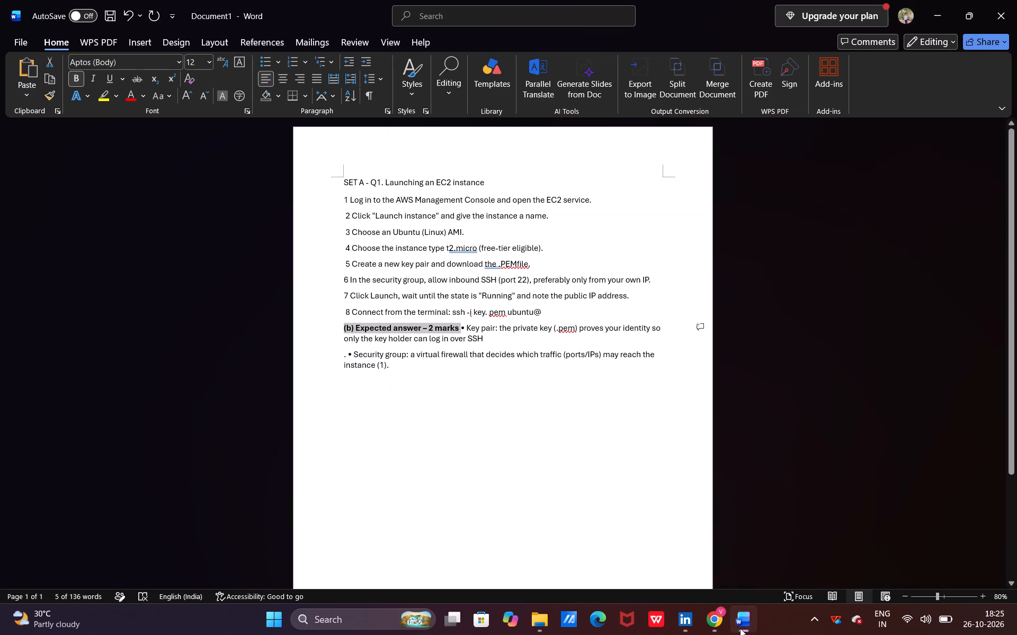
click(402, 369)
key(Return)
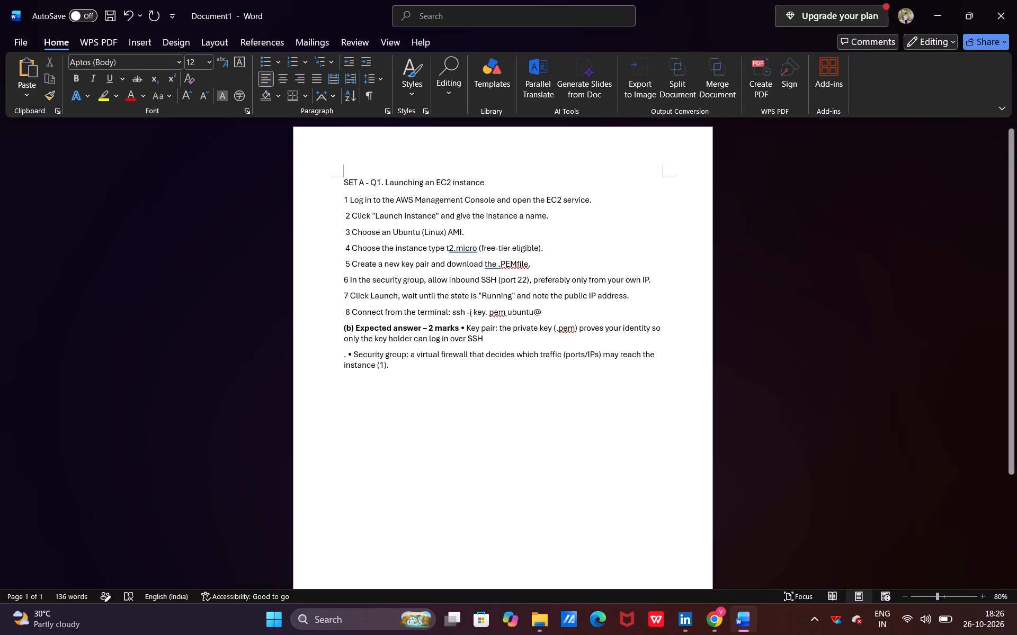
key(ctrl+v)
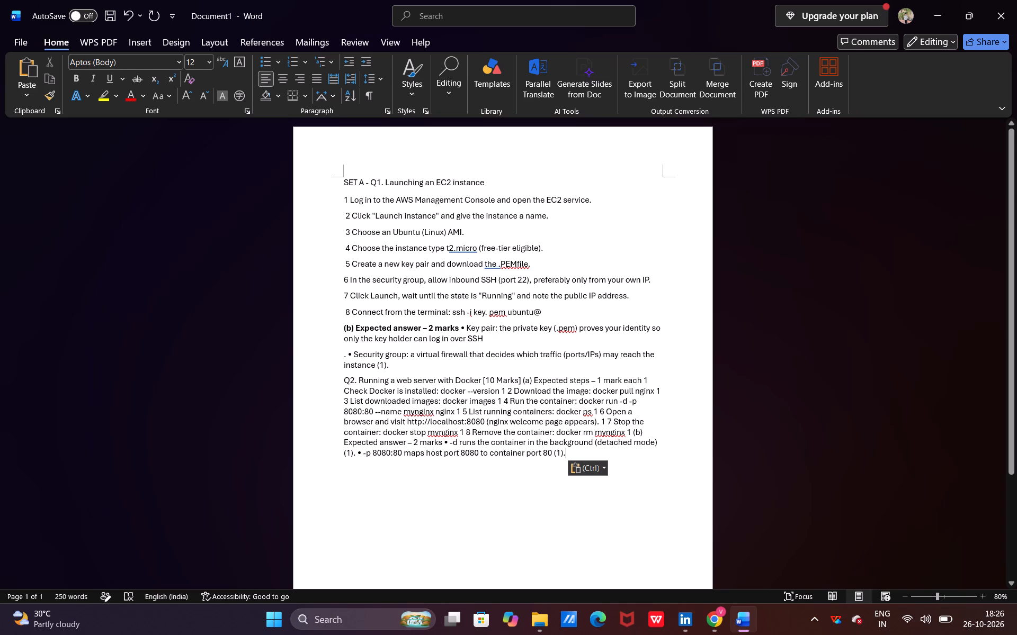
Make the heading text "Q2. Running a web server with Docker [10 Marks" bold.
drag(343, 377, 478, 380)
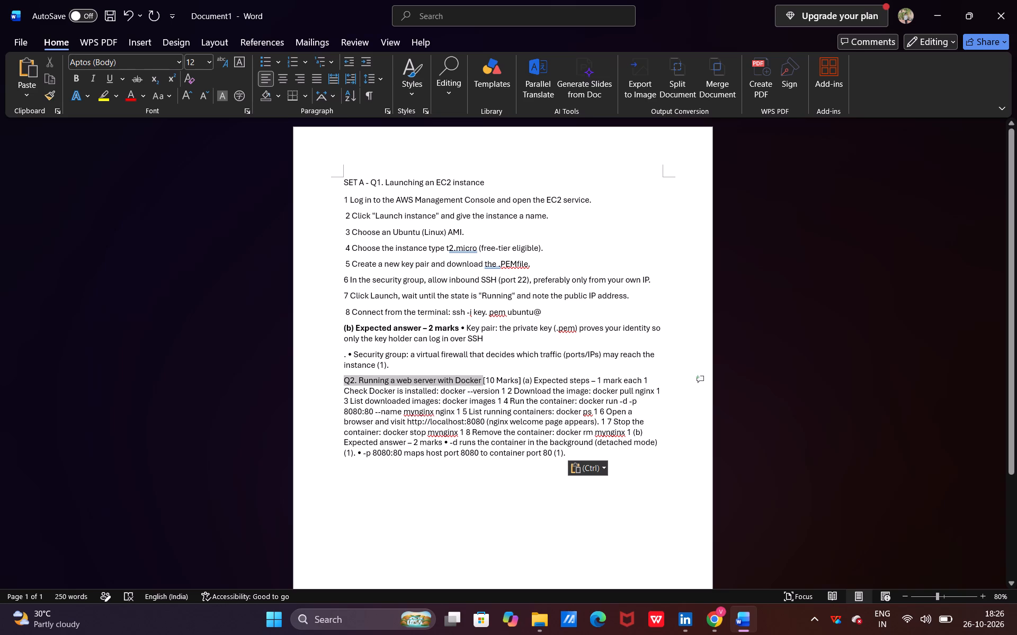
drag(478, 380, 514, 378)
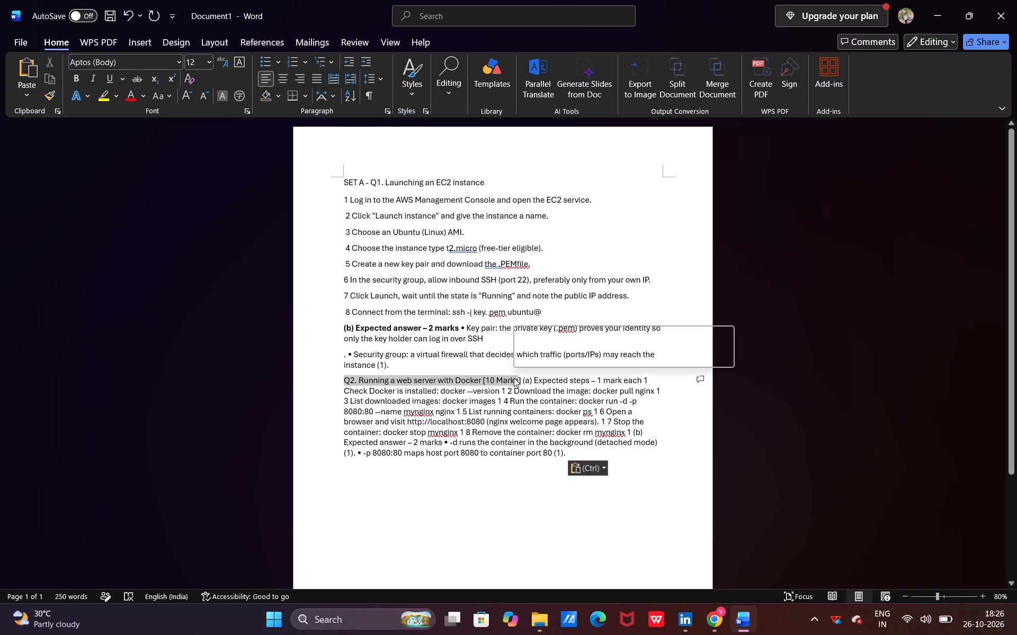
click(527, 352)
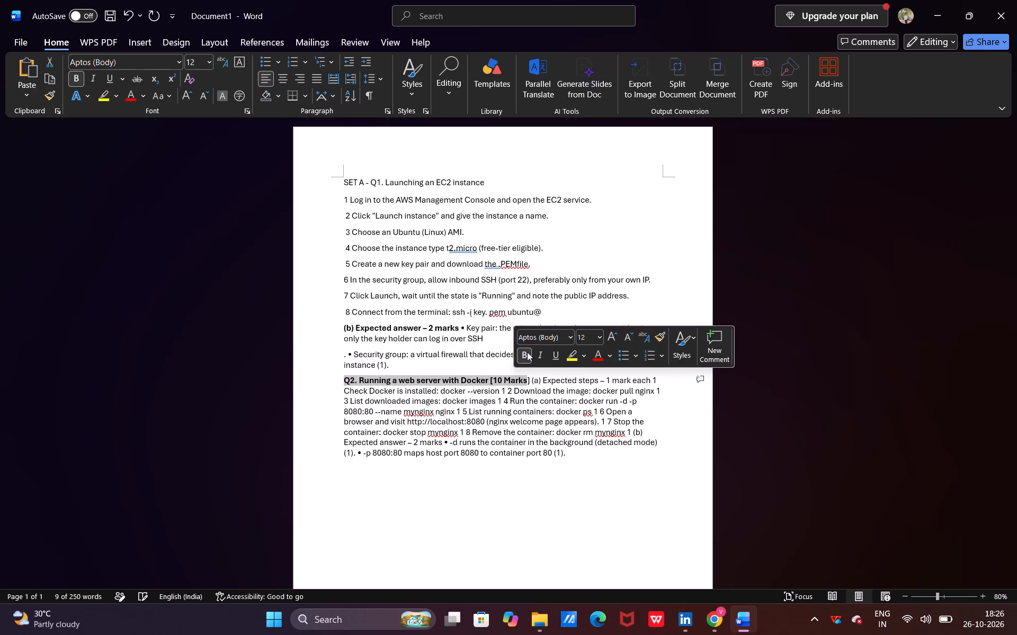
Delete the mark "1" after "docker --version" in the Word document's Q2 answer.
click(711, 621)
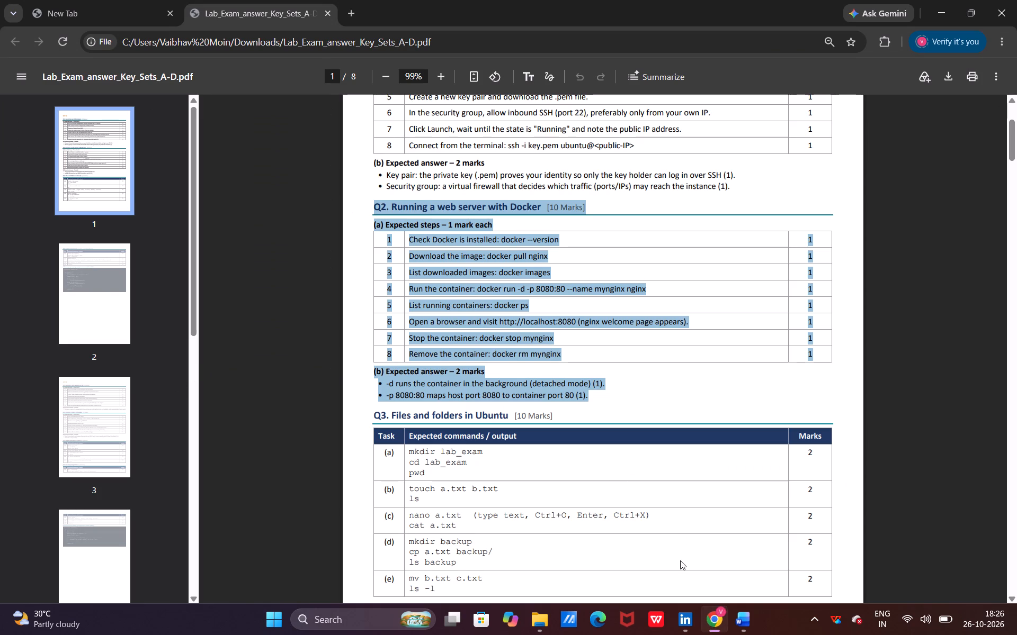
click(740, 613)
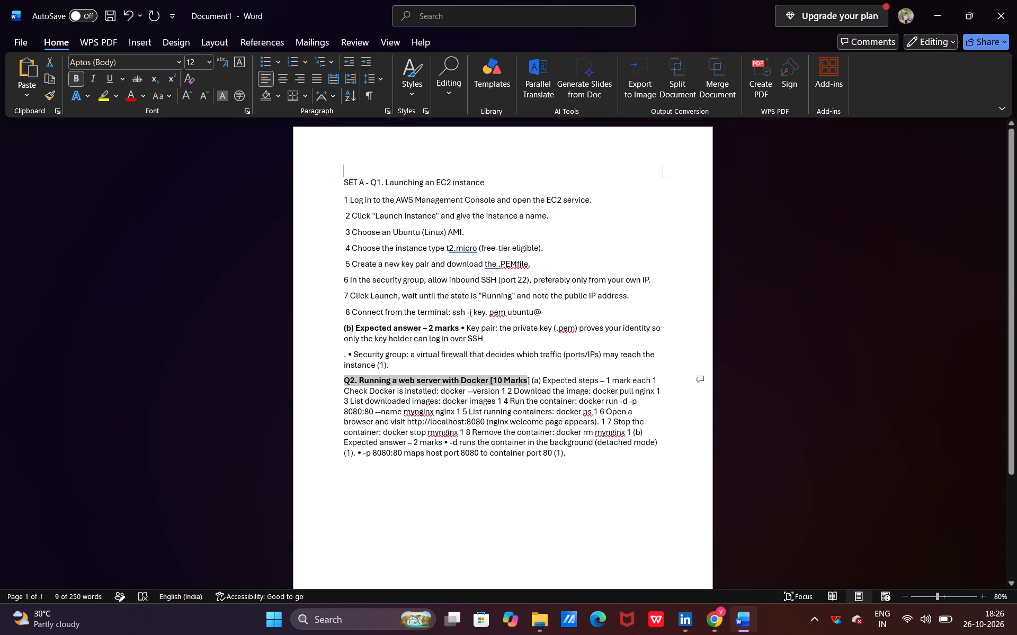
click(506, 392)
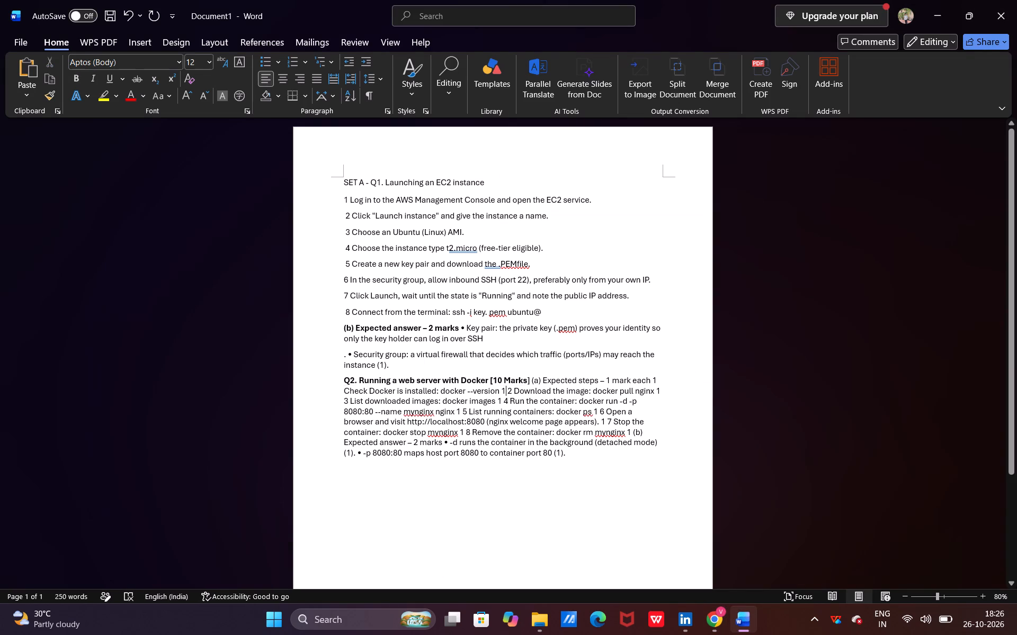
key(BackSpace)
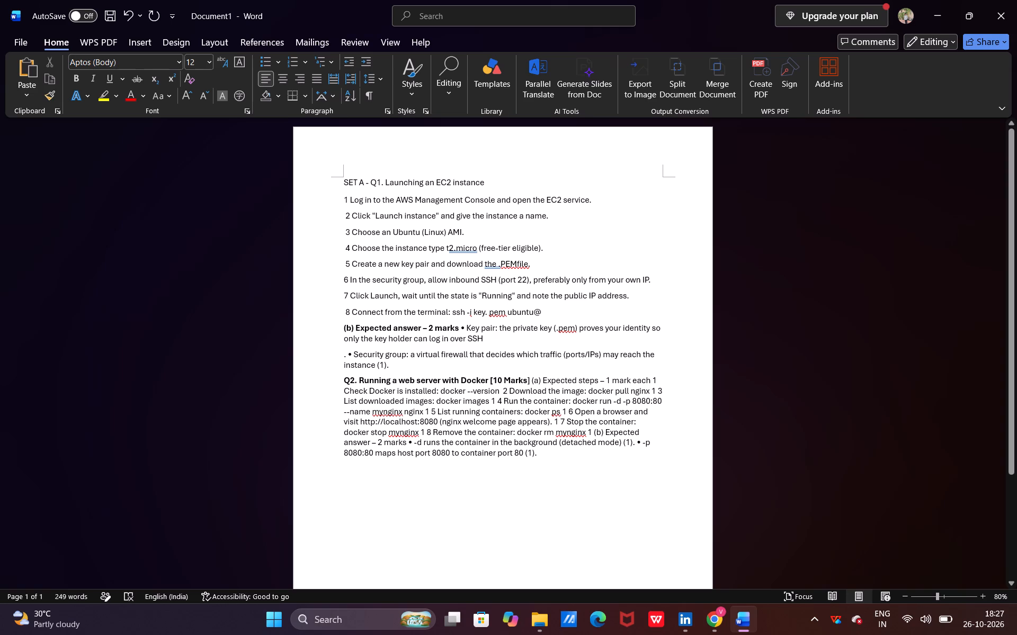
Switch to the answer key PDF in Chrome and look through it from Set A Q2 to the last page, and return to Word.
click(712, 620)
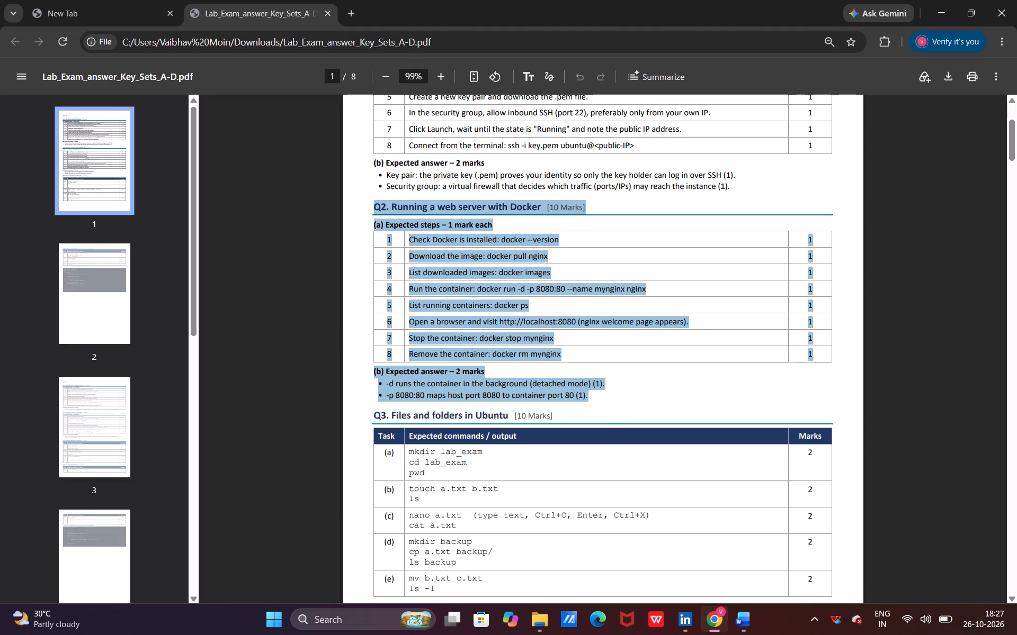
scroll(398, 421, down, 3)
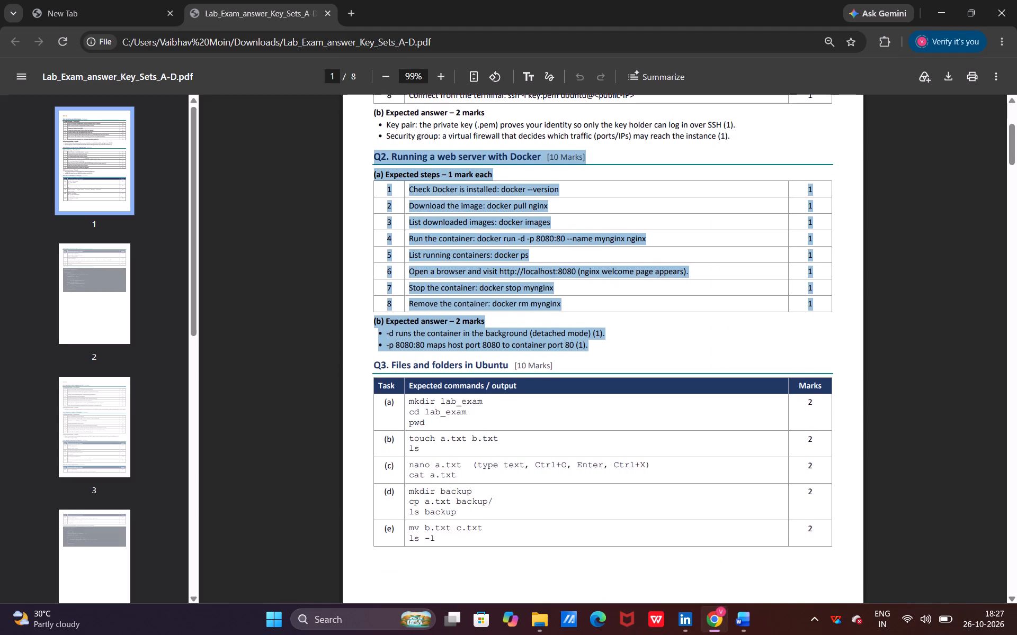
scroll(398, 421, down, 7)
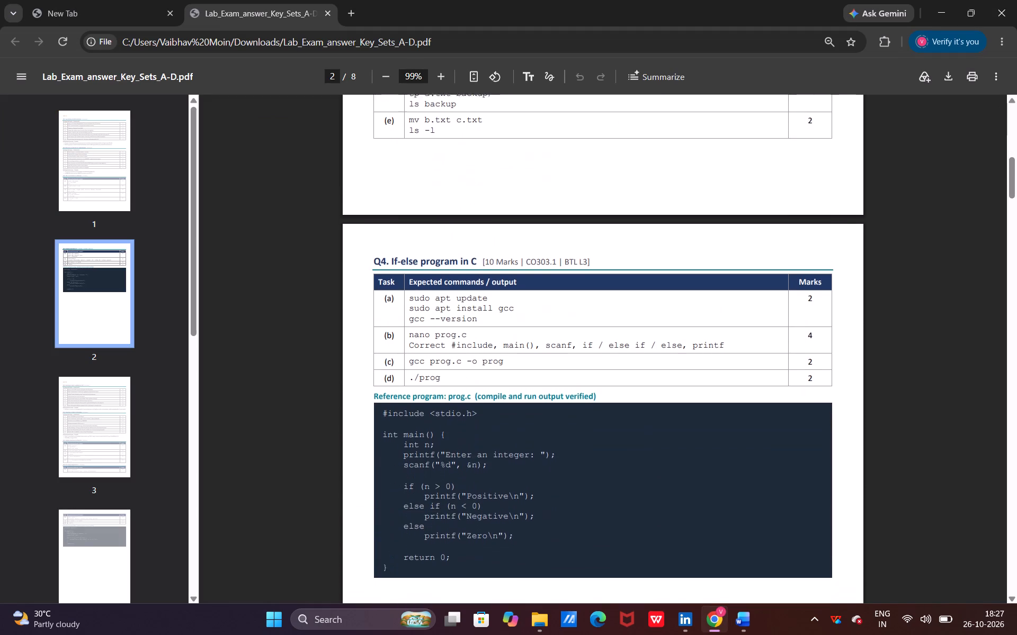
scroll(398, 421, down, 7)
click(398, 421)
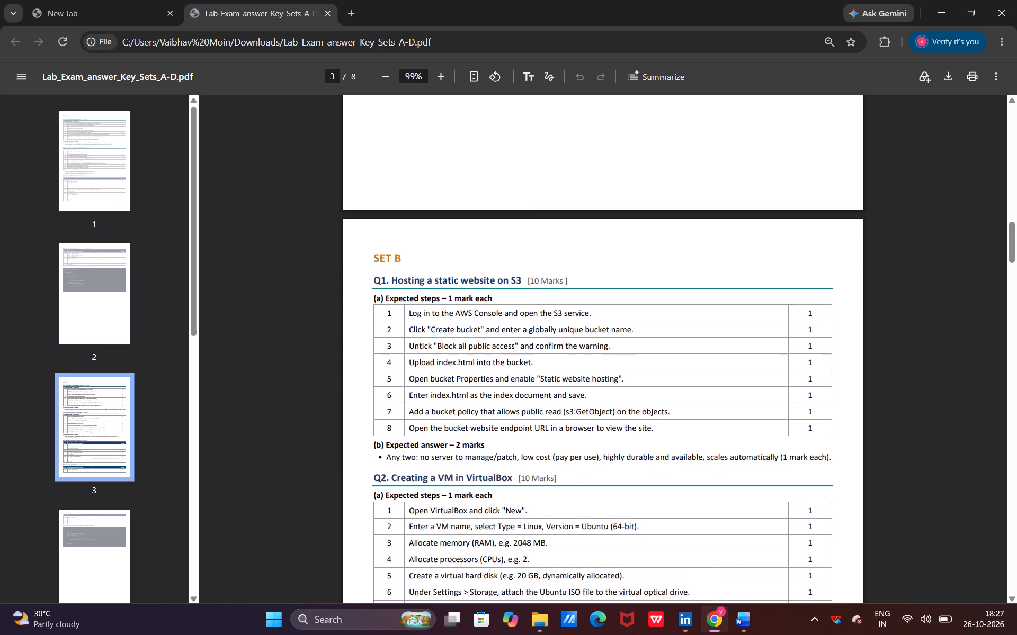
scroll(398, 421, down, 3)
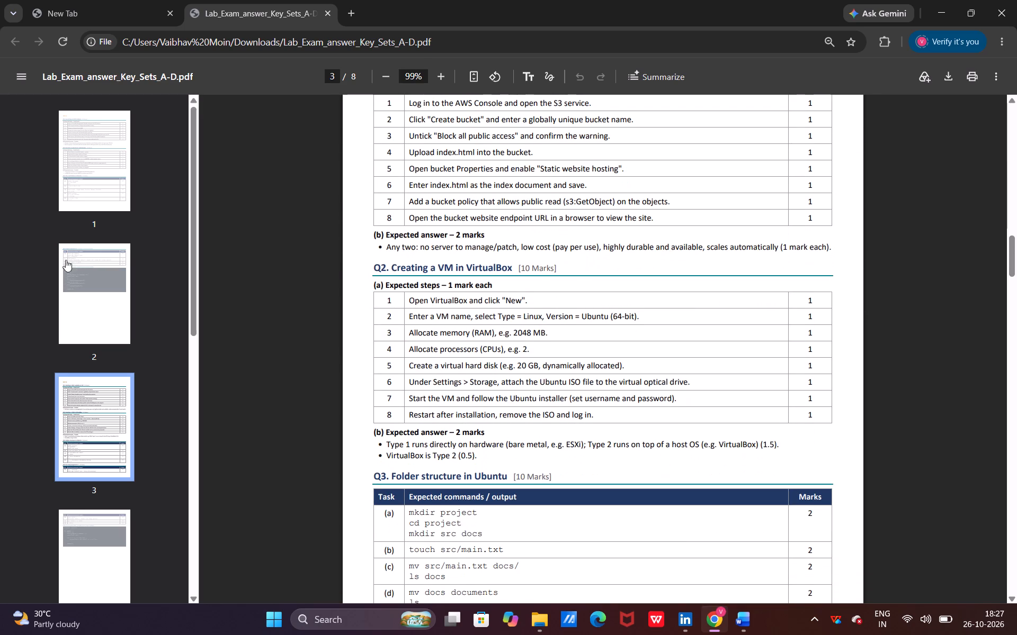
scroll(98, 248, down, 2)
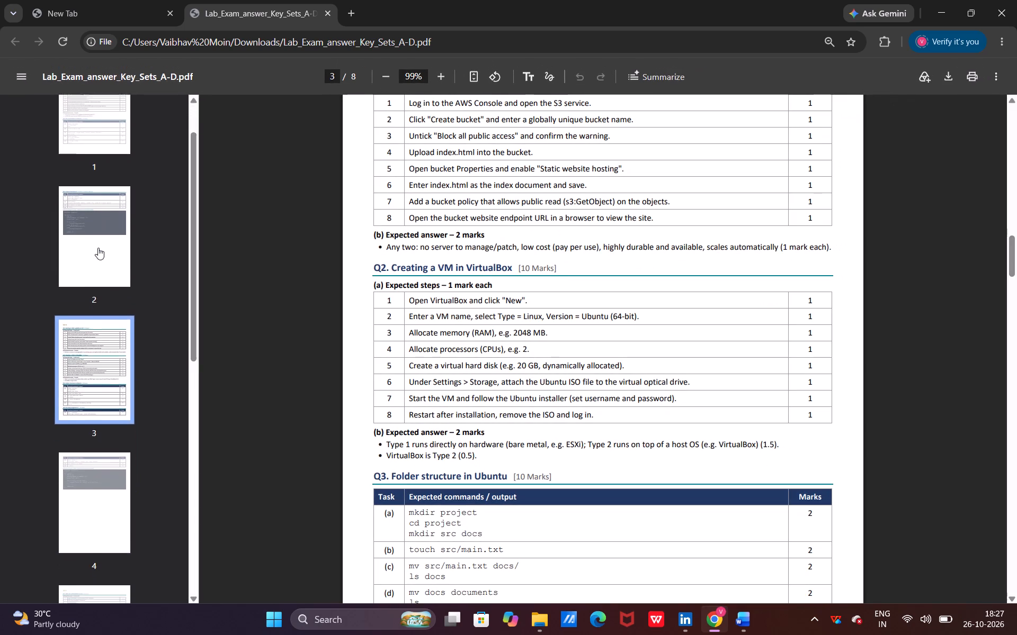
scroll(98, 248, down, 9)
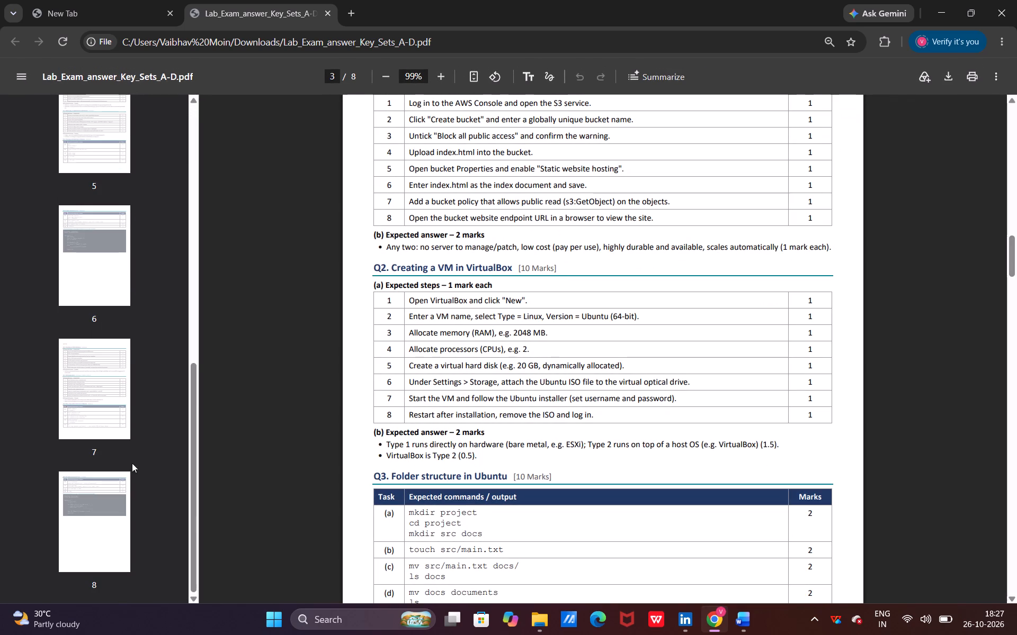
scroll(333, 375, down, 3)
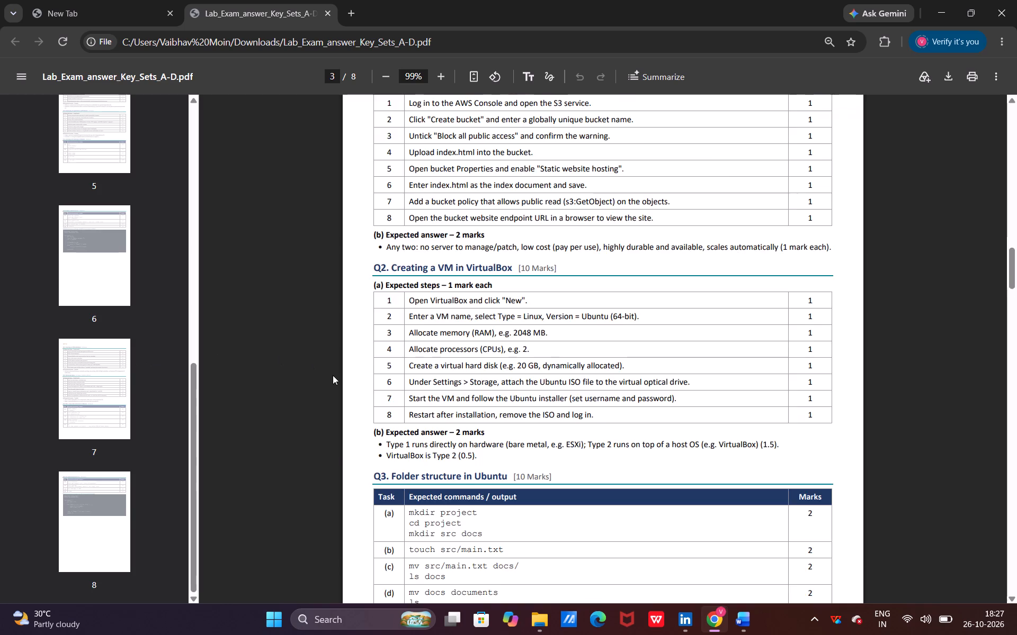
scroll(333, 375, down, 12)
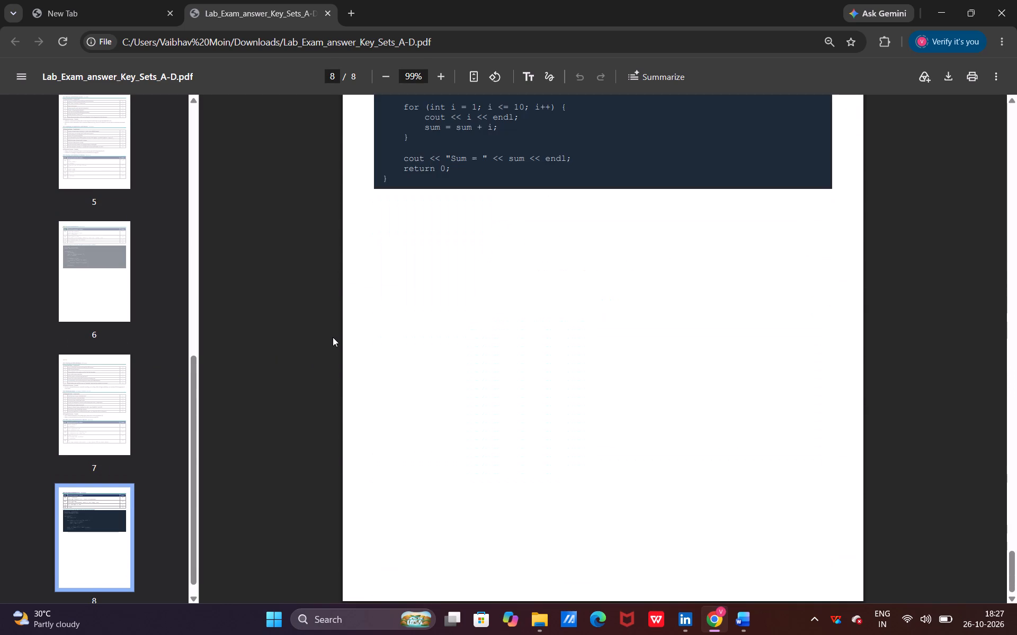
scroll(470, 302, up, 7)
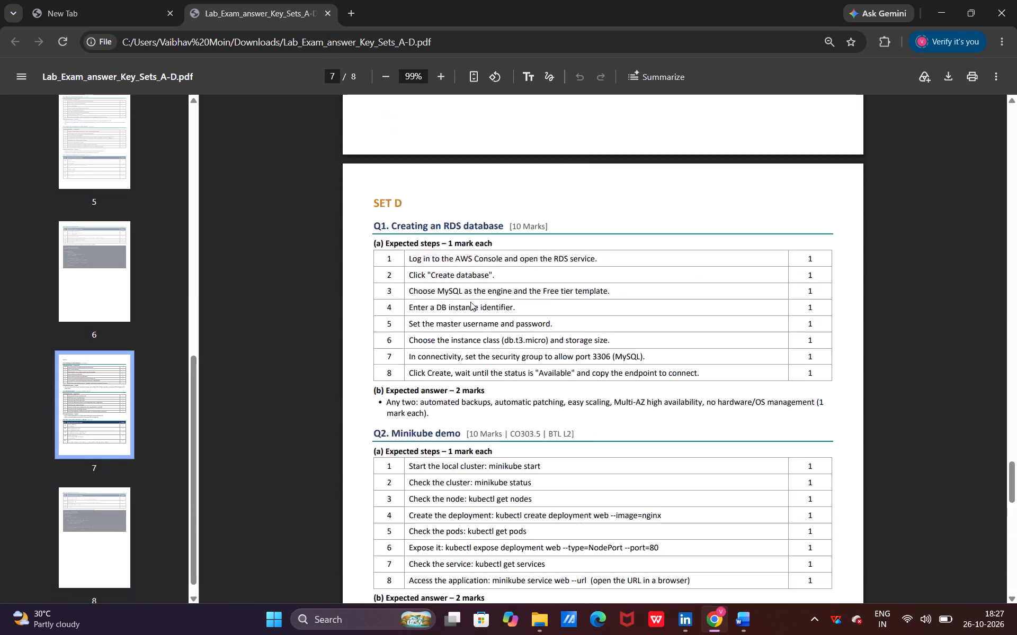
scroll(470, 302, up, 3)
click(735, 609)
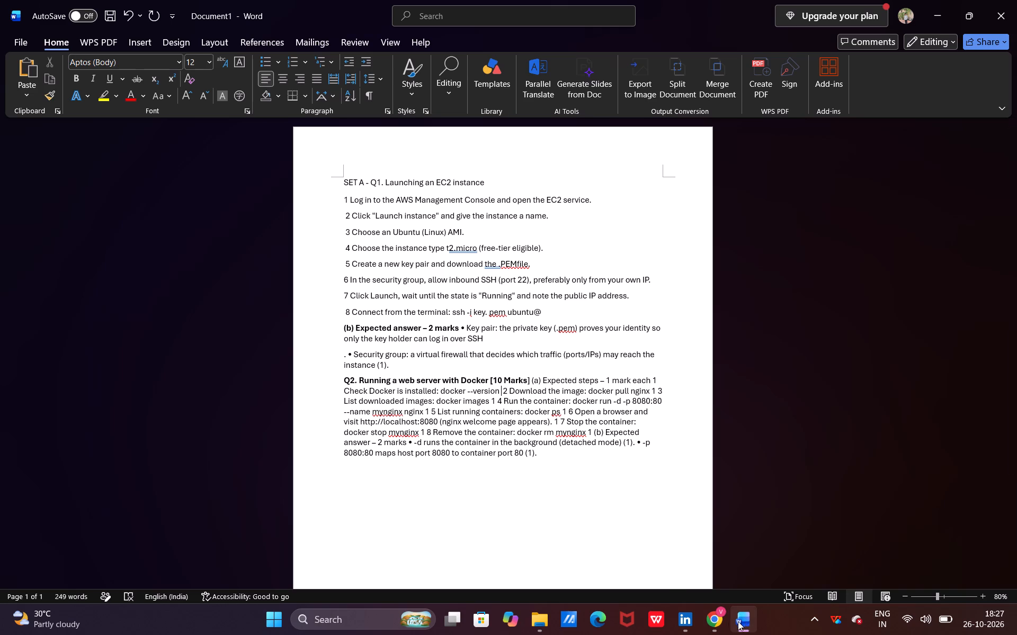
Review the answer key PDF in Chrome again from Set A through the Set D questions, and return to Word.
click(719, 621)
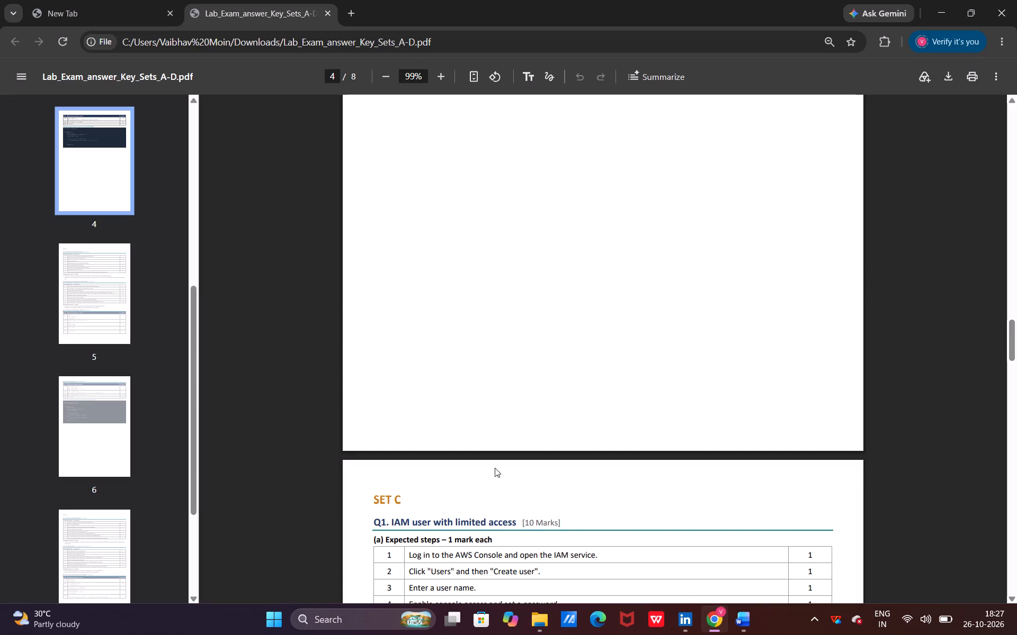
scroll(409, 415, up, 4)
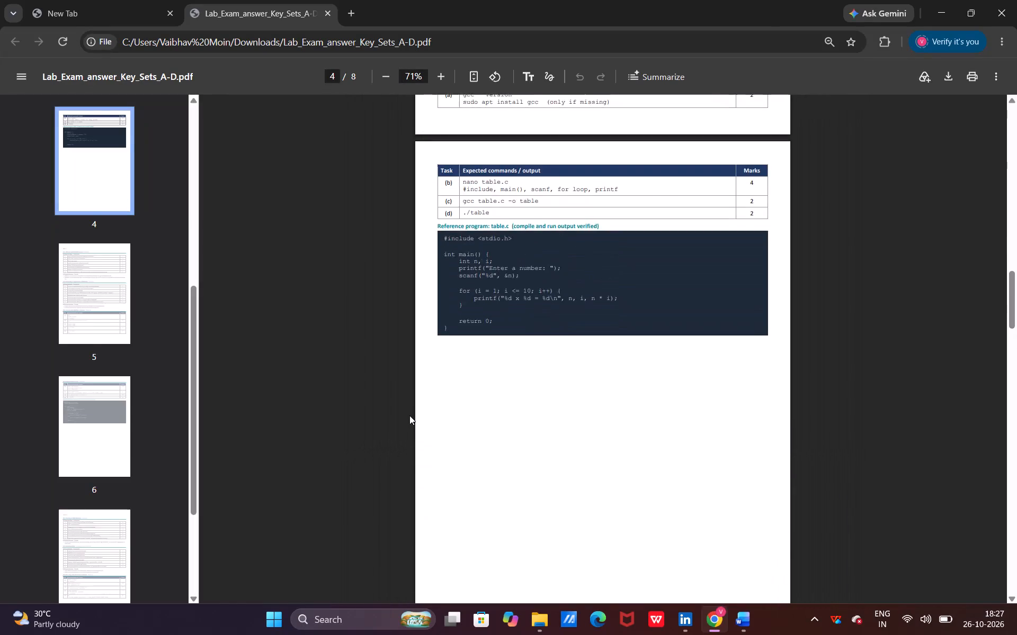
scroll(409, 415, up, 7)
scroll(409, 415, down, 2)
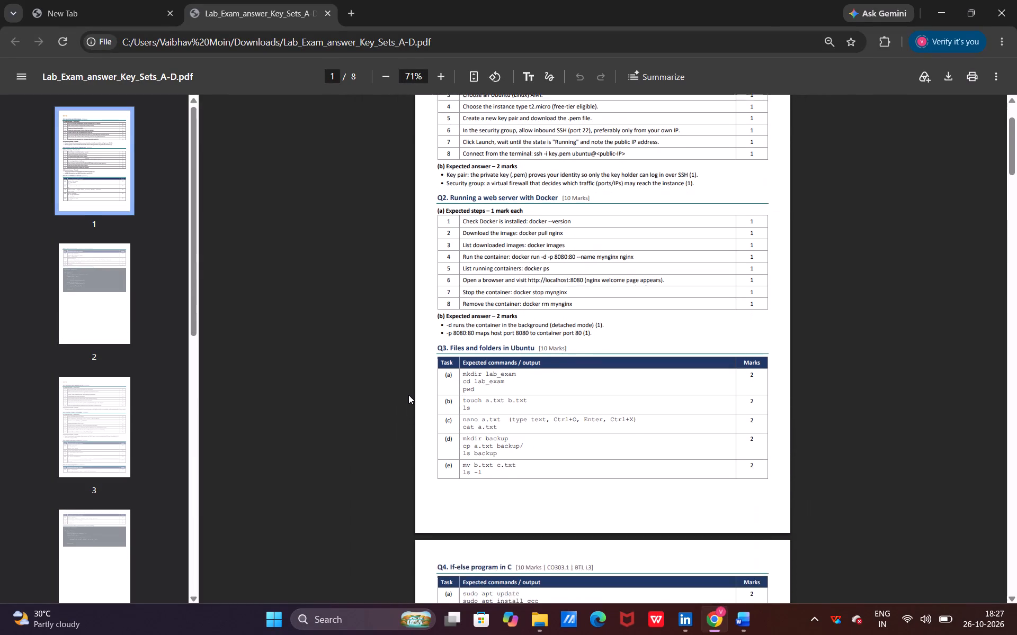
scroll(408, 395, down, 5)
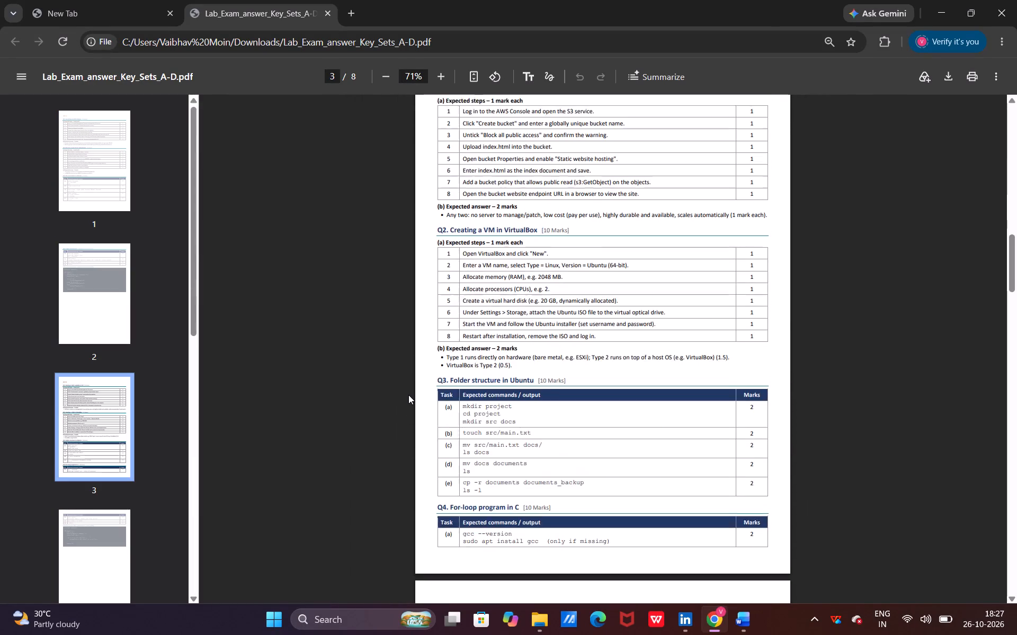
scroll(408, 395, down, 7)
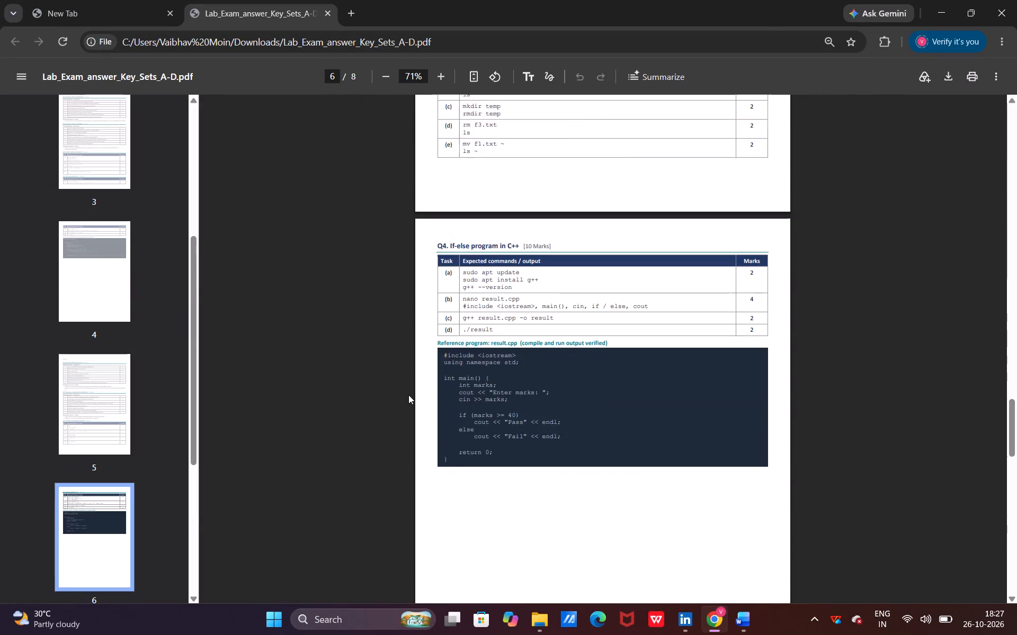
scroll(408, 395, down, 2)
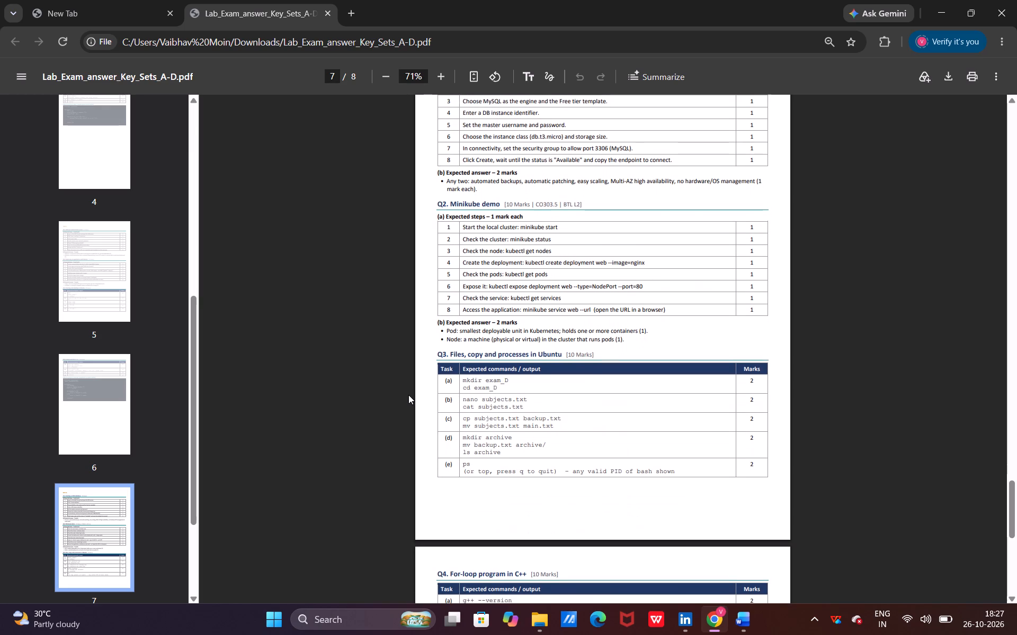
scroll(408, 395, down, 1)
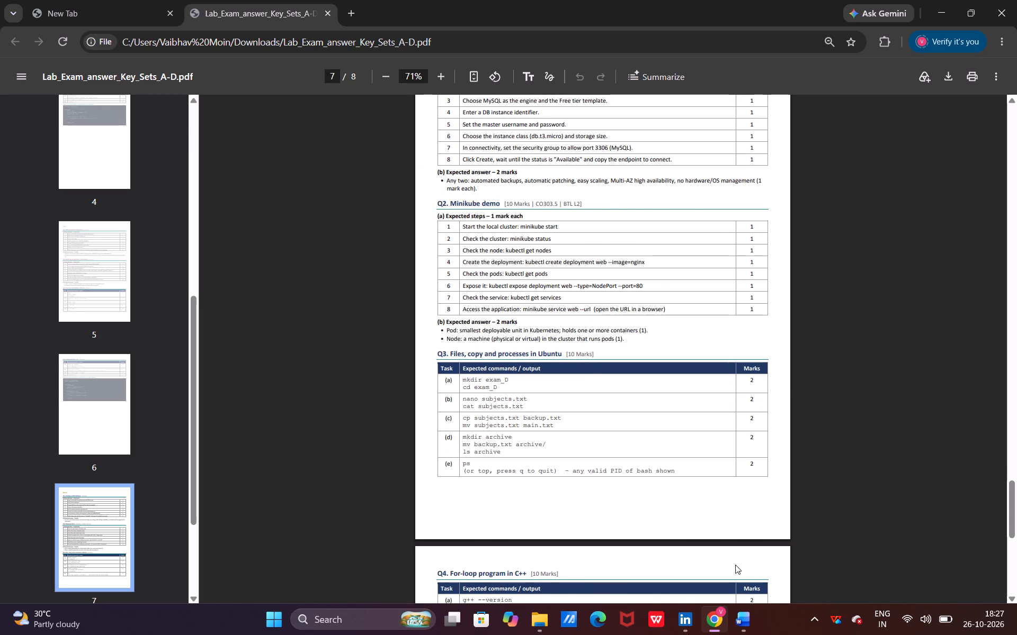
click(747, 622)
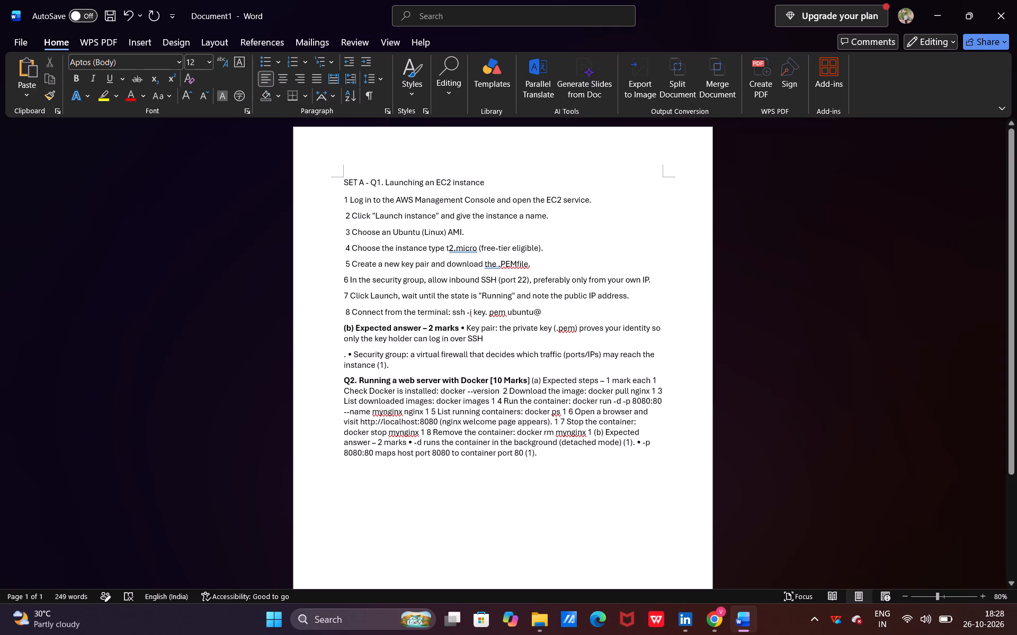
Examine the answer key PDF in Chrome, covering the Set D Q3 and Q4 answers and the Set A and Set B sections.
click(724, 620)
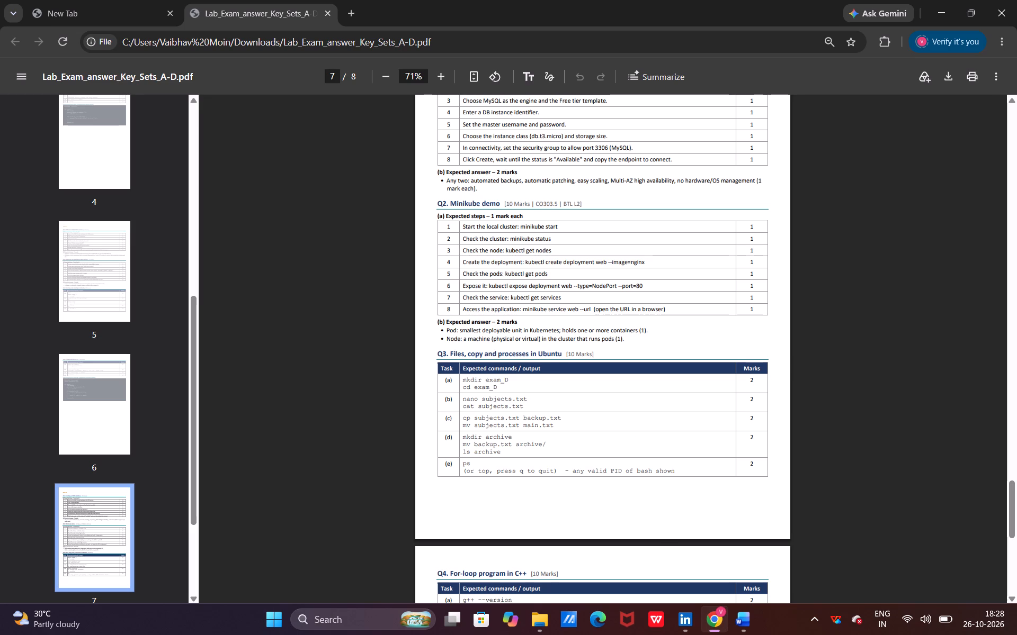
scroll(151, 225, up, 2)
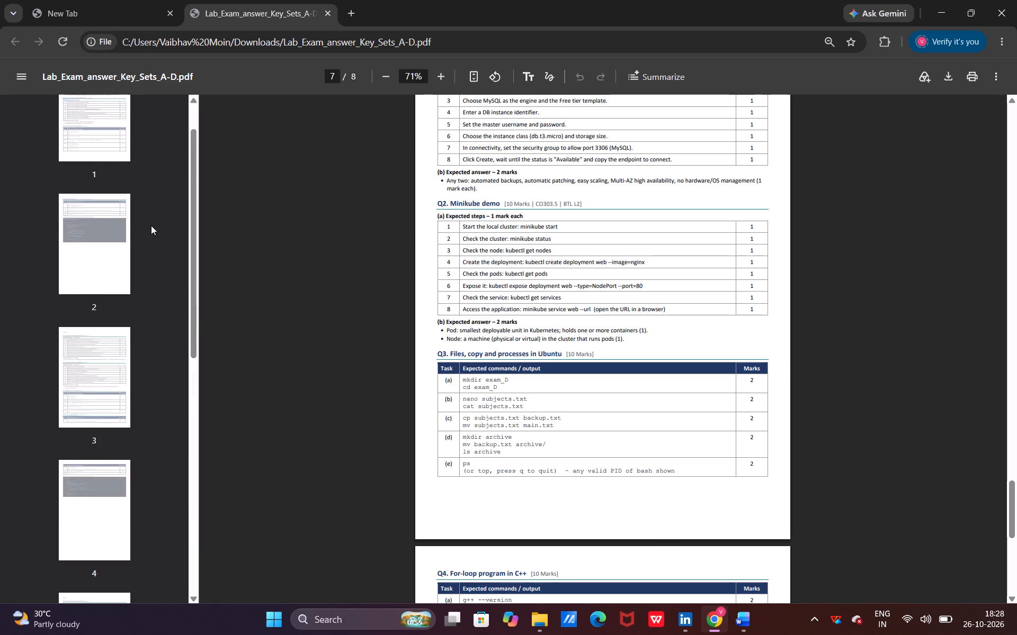
scroll(151, 225, down, 6)
scroll(151, 225, up, 6)
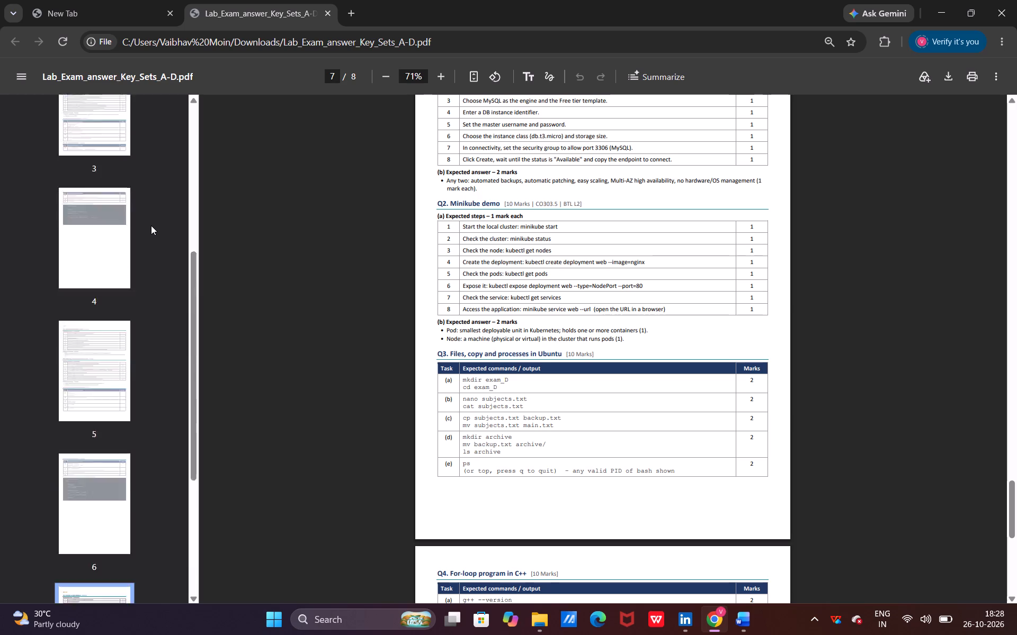
scroll(151, 225, up, 5)
scroll(151, 225, down, 2)
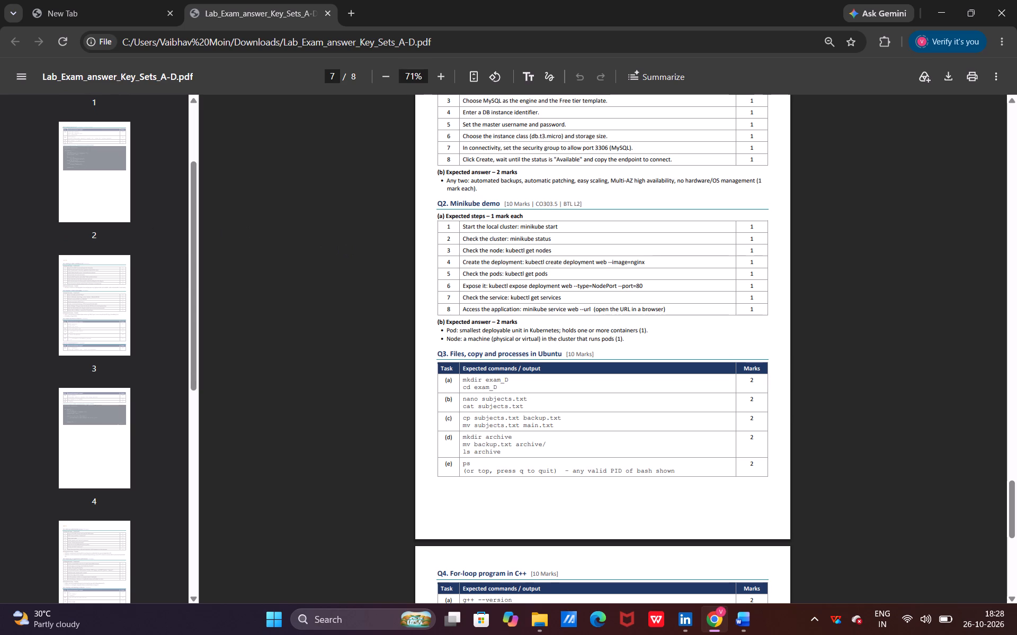
scroll(568, 227, down, 5)
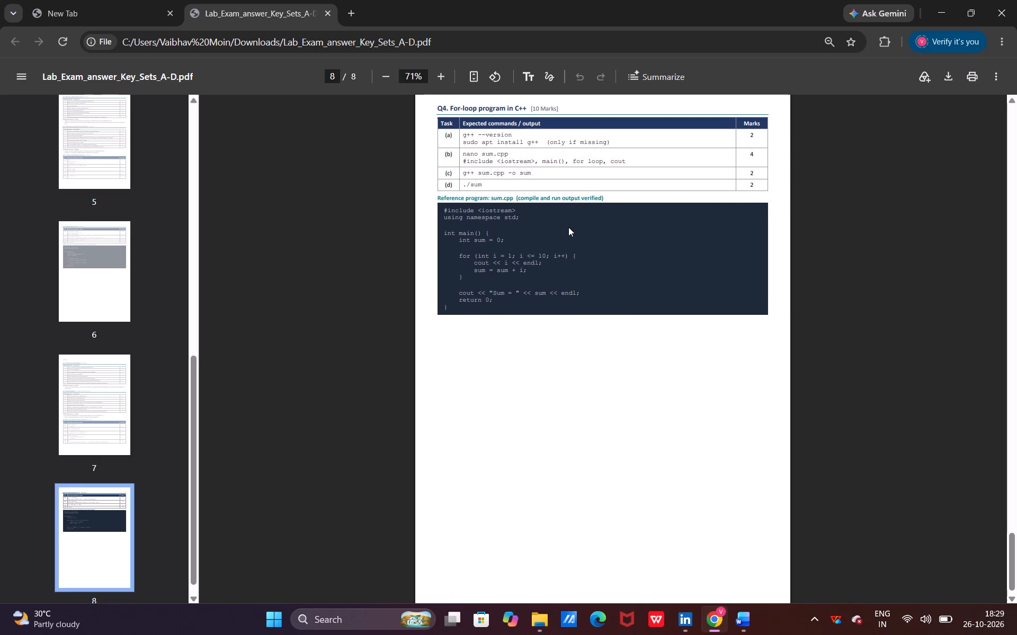
scroll(568, 227, down, 2)
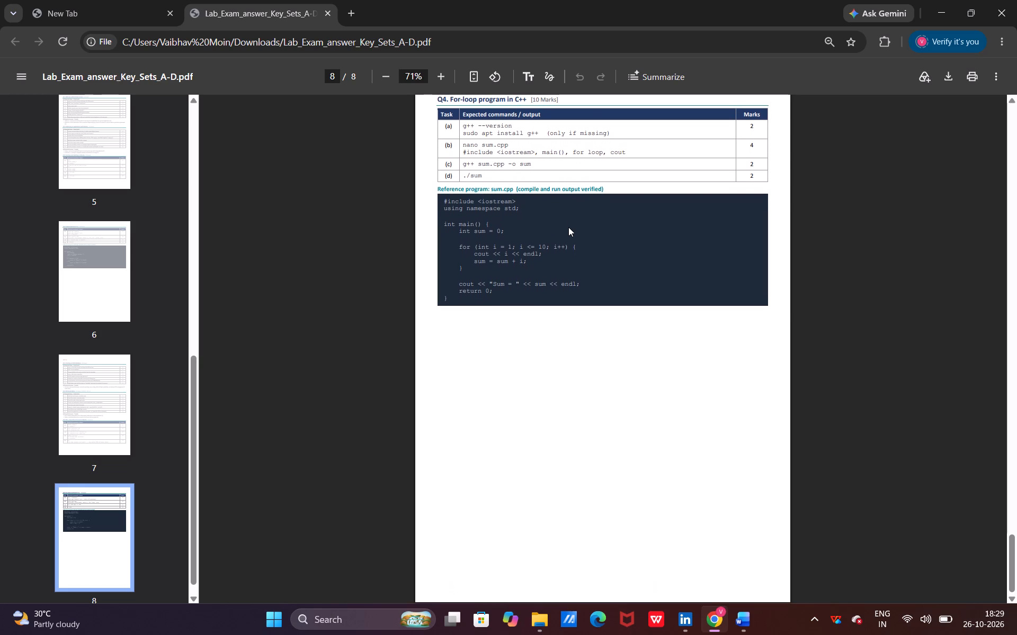
scroll(568, 227, down, 2)
scroll(568, 227, up, 10)
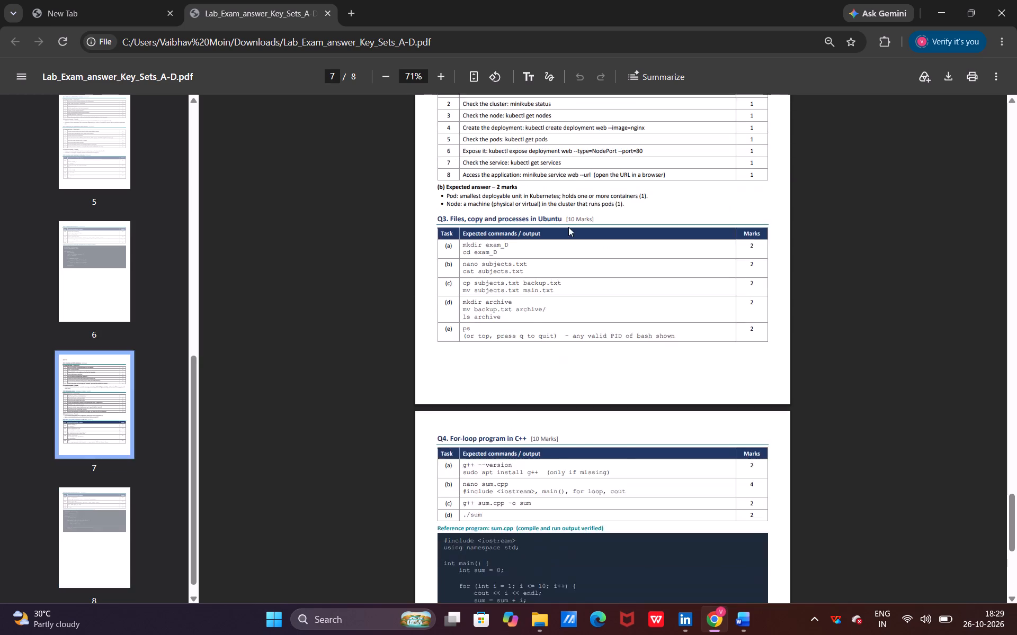
scroll(568, 227, up, 7)
scroll(568, 227, down, 1)
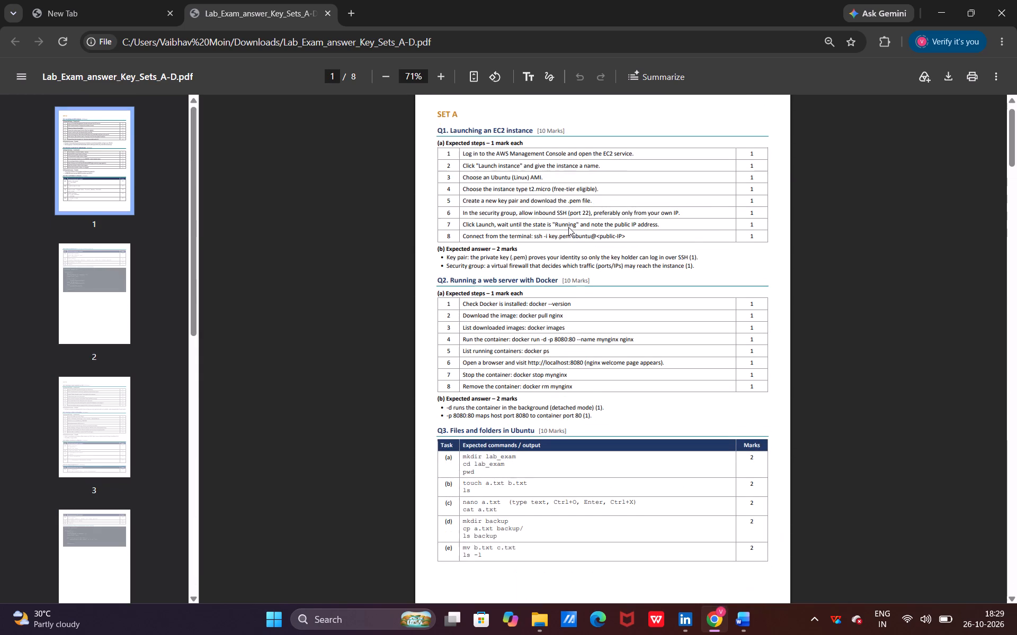
scroll(568, 227, down, 4)
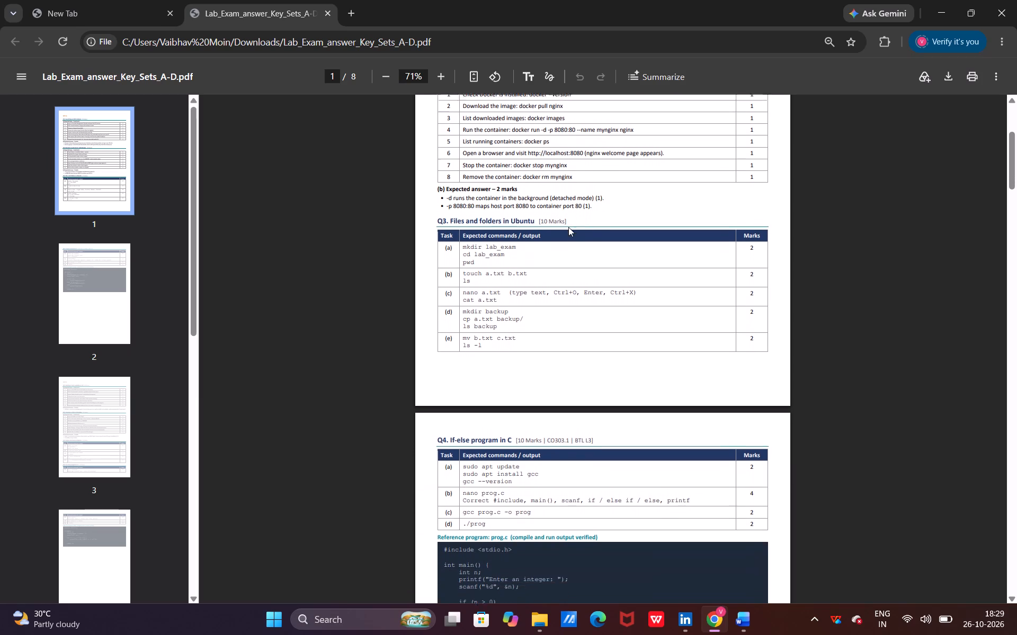
scroll(568, 227, down, 3)
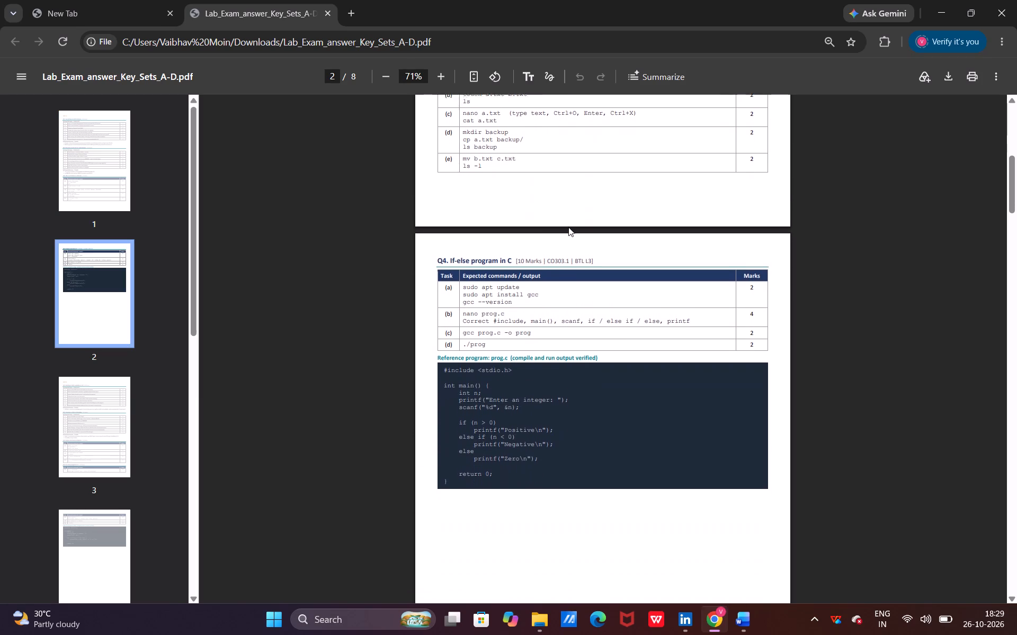
scroll(568, 227, down, 2)
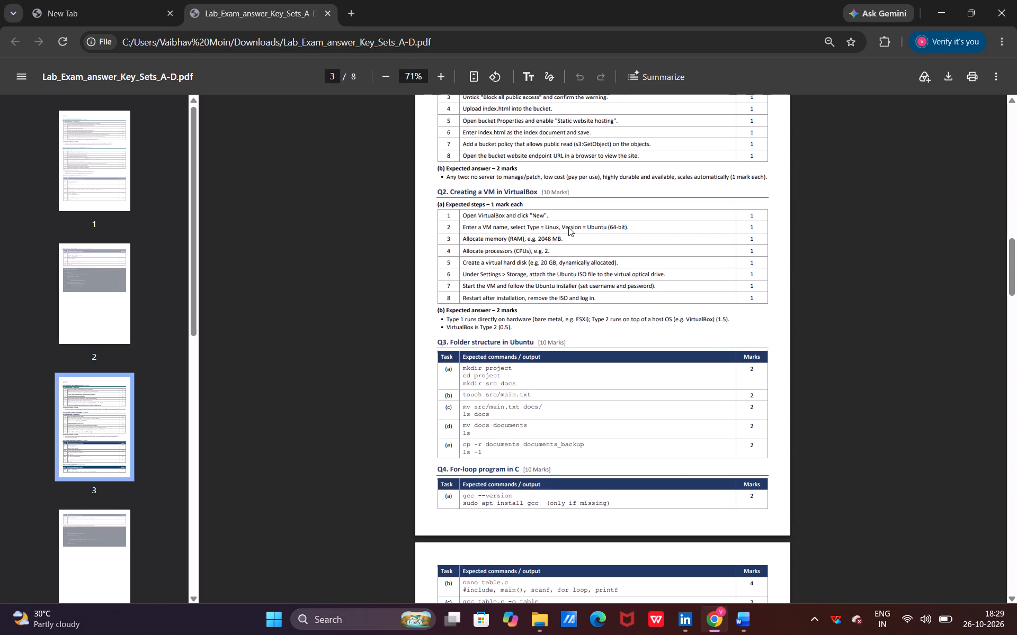
scroll(568, 227, down, 2)
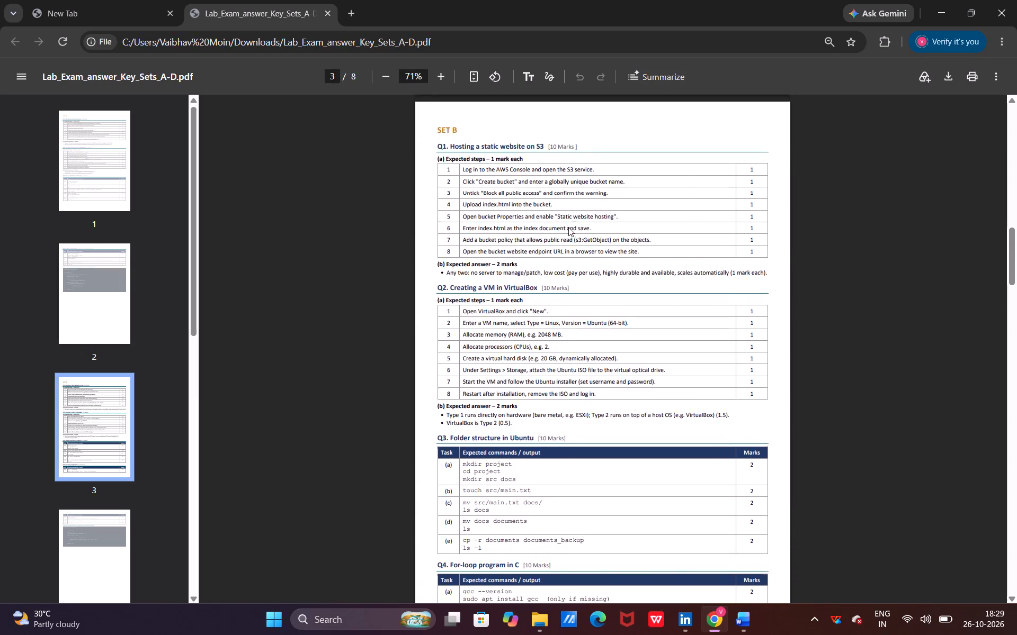
Review the answer key PDF from the Set B questions through Set C to Set D Q1, and return to Set A.
scroll(568, 227, down, 2)
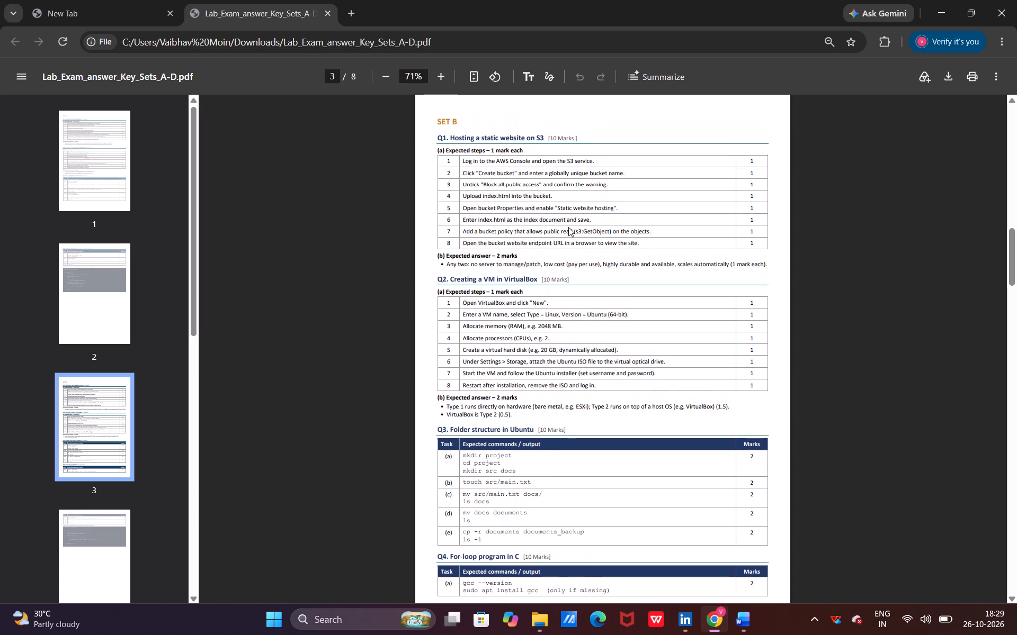
scroll(568, 227, down, 2)
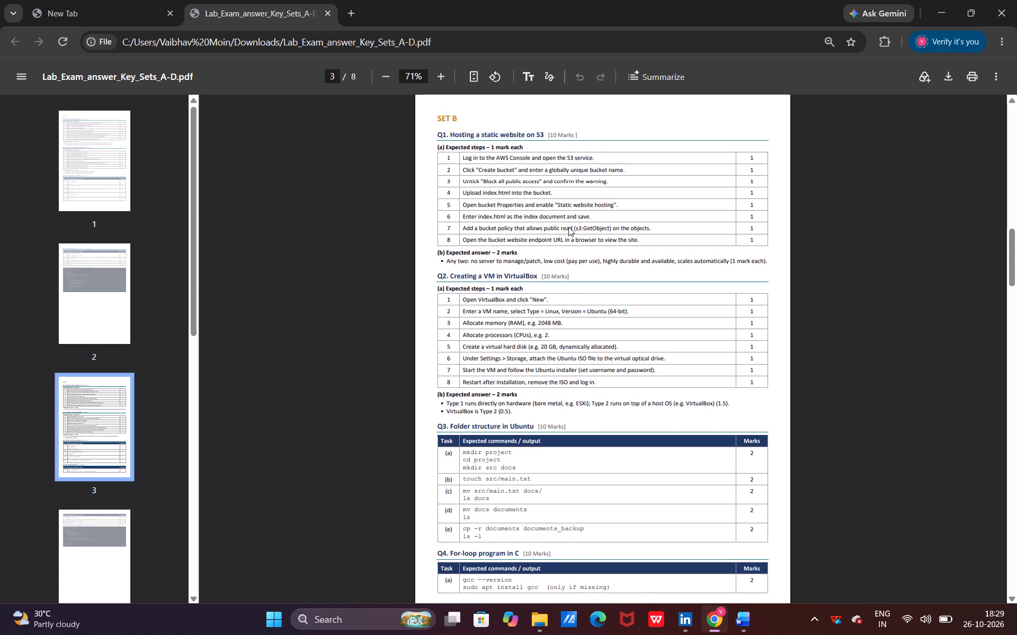
scroll(568, 227, down, 2)
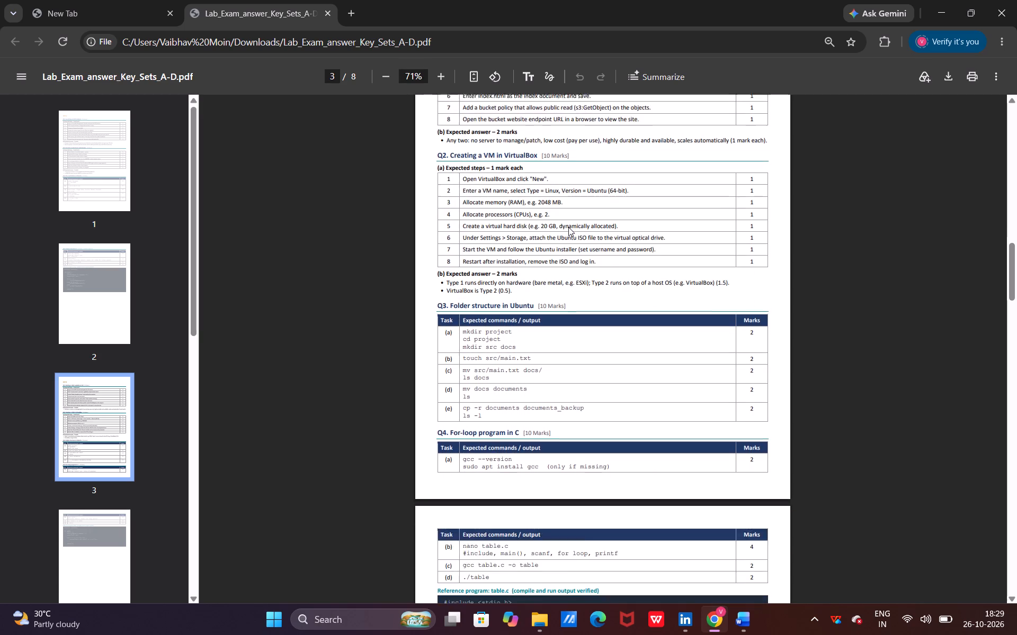
scroll(568, 227, down, 4)
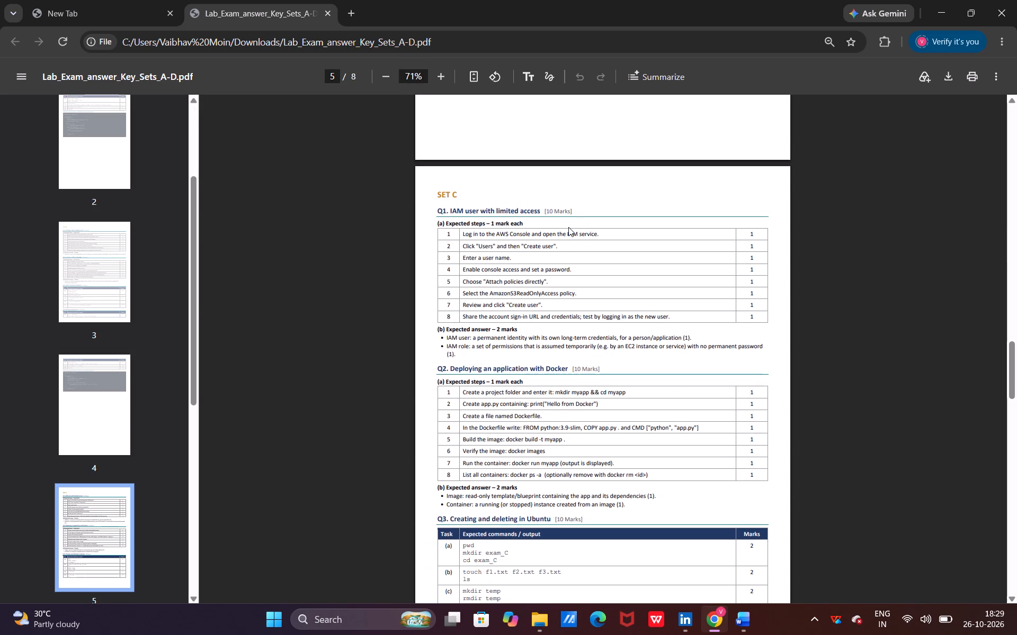
scroll(568, 227, down, 2)
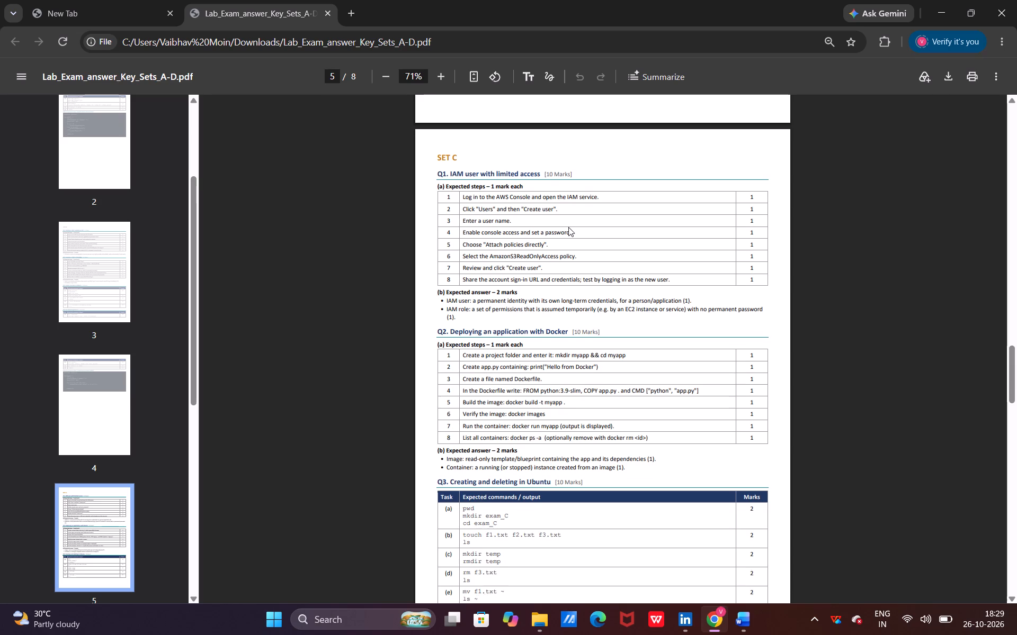
scroll(568, 227, down, 6)
scroll(568, 227, up, 1)
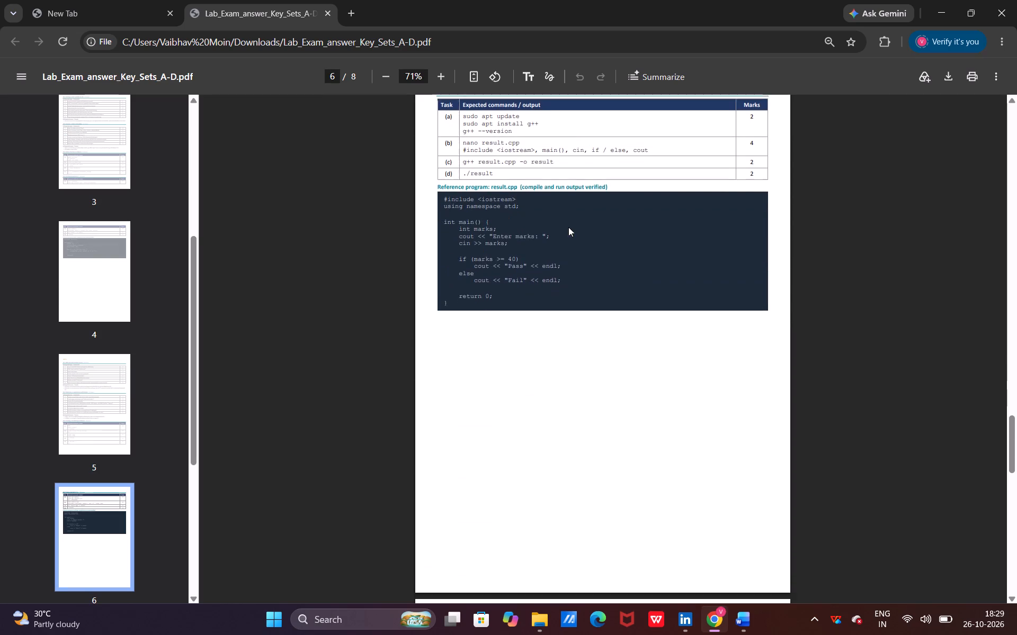
scroll(568, 227, up, 1)
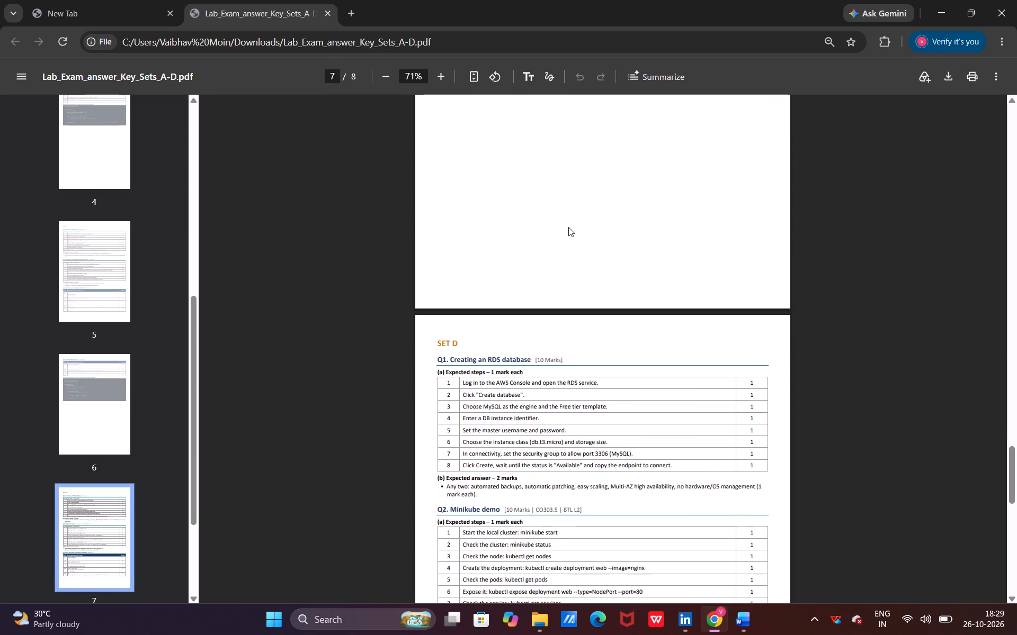
scroll(568, 227, up, 7)
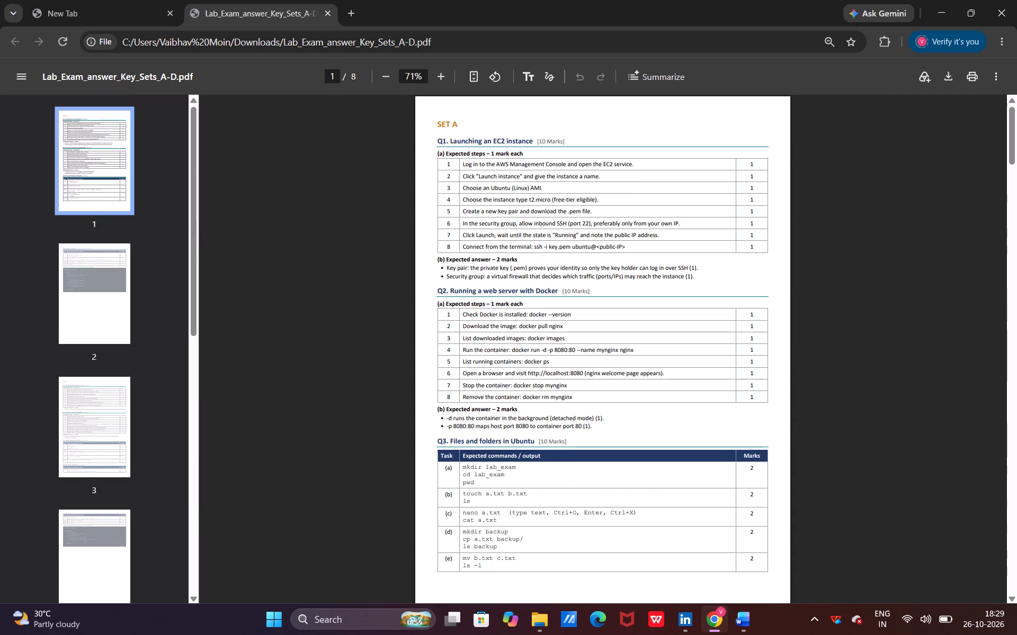
scroll(568, 229, up, 1)
Look through the answer key PDF from Set A Q2 to the Set D Q4 reference program, and return to page 1.
scroll(568, 229, down, 7)
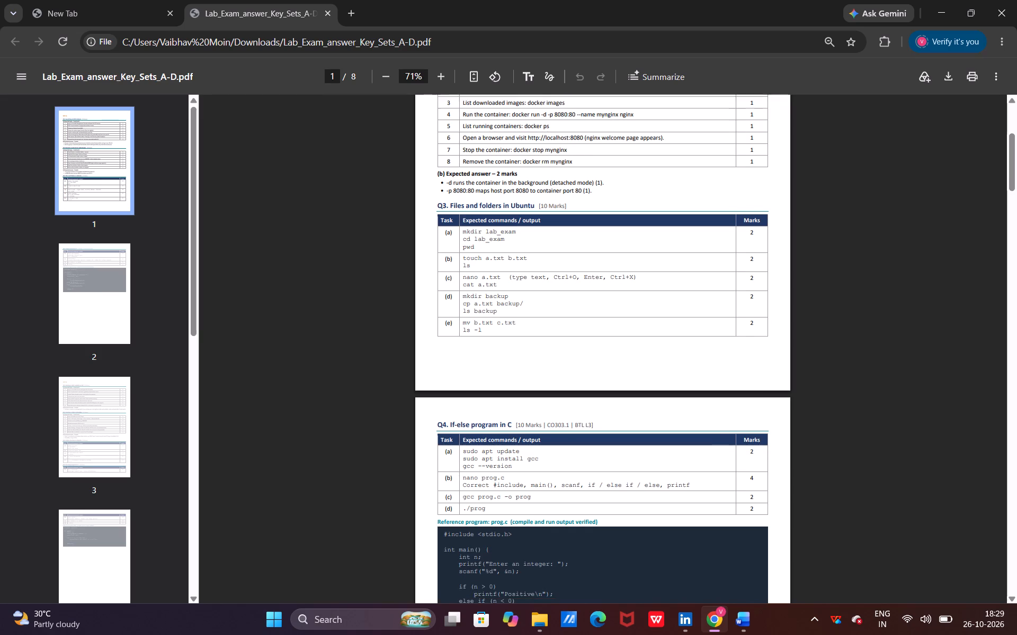
scroll(568, 229, down, 10)
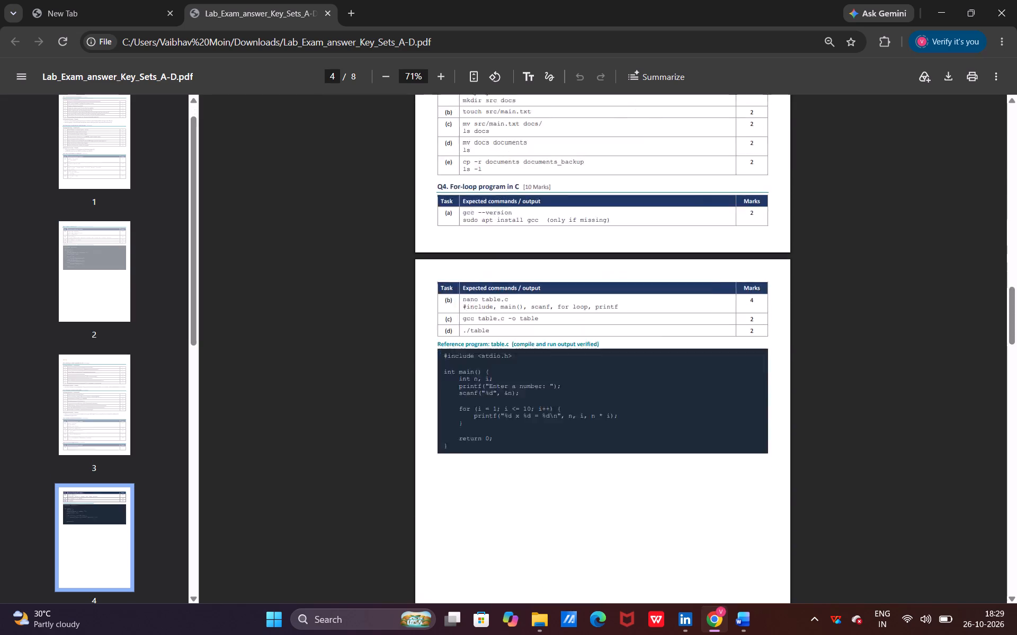
scroll(568, 229, down, 7)
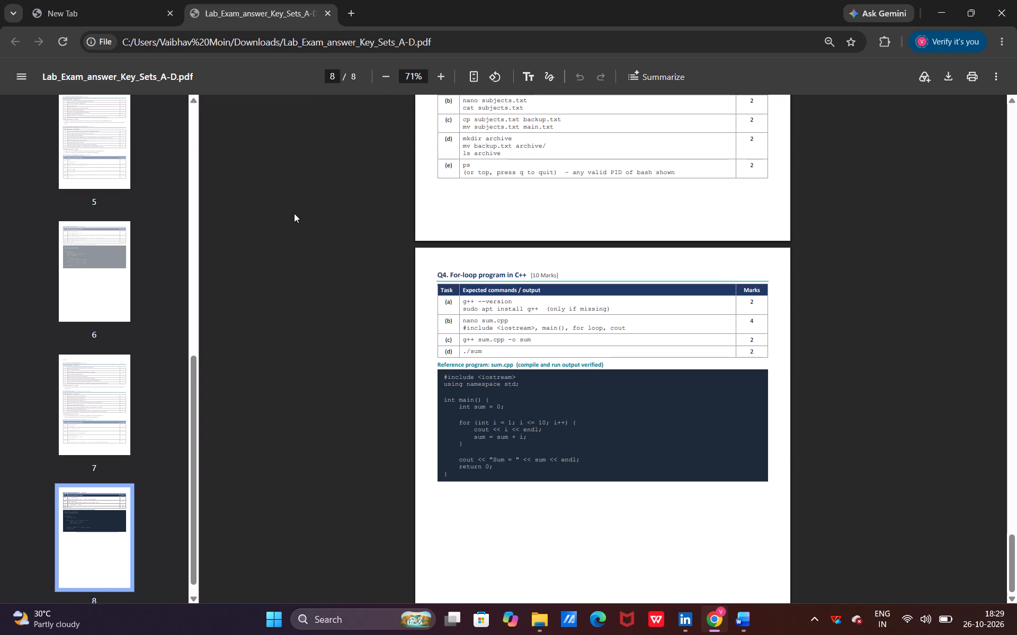
scroll(290, 213, up, 20)
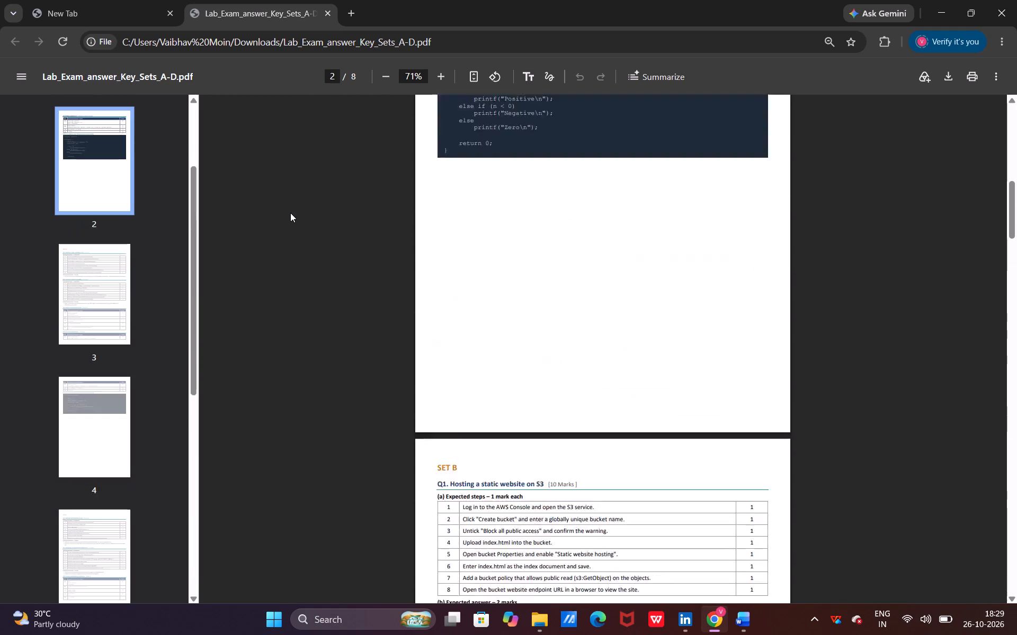
scroll(290, 213, up, 9)
scroll(290, 213, down, 10)
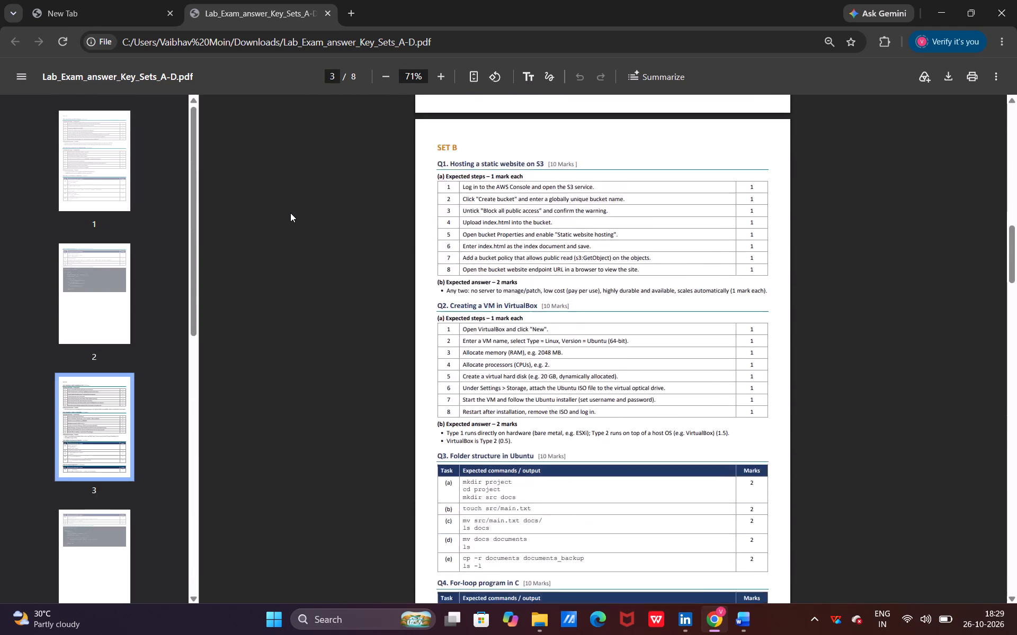
scroll(290, 213, down, 9)
scroll(290, 213, left, 1)
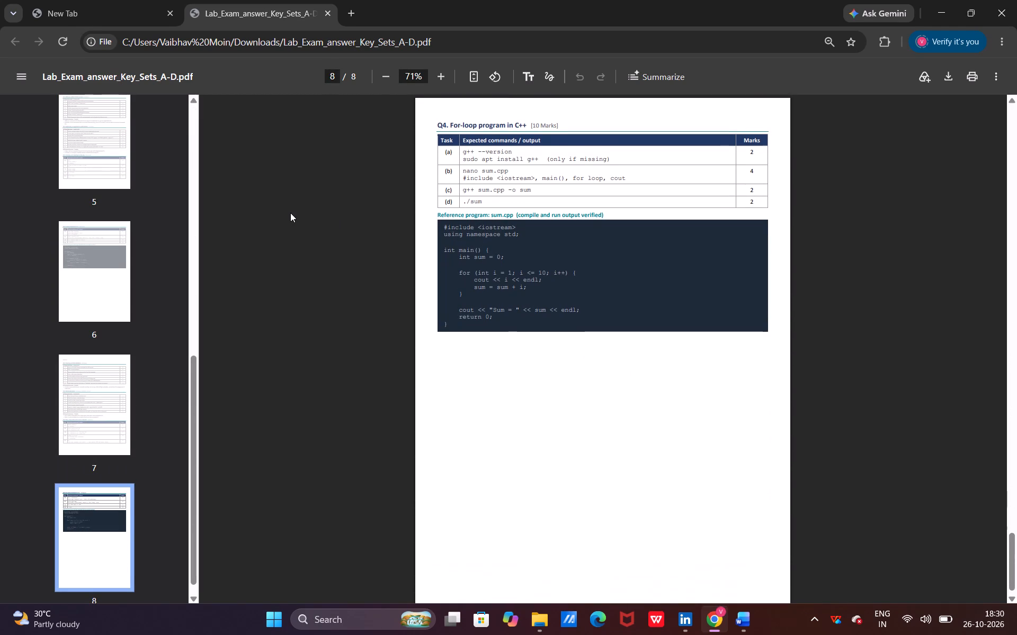
scroll(290, 213, left, 1)
scroll(81, 239, up, 16)
click(112, 155)
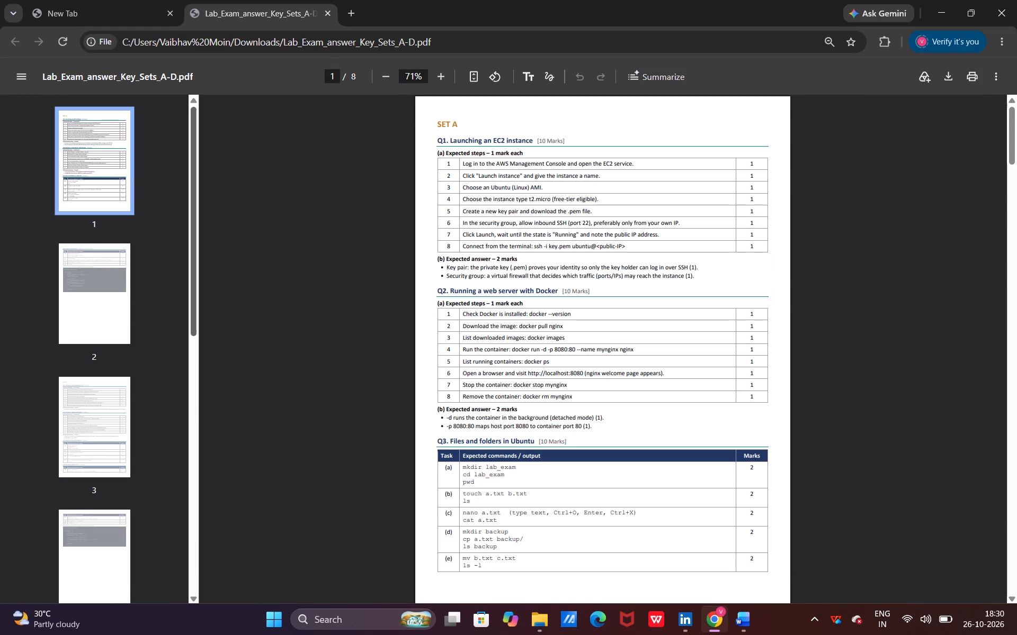
Examine the answer key PDF again from Set A to the last page, rechecking Set A Q3 and Q4, and return to Set A Q1.
scroll(496, 359, down, 8)
scroll(496, 359, left, 2)
scroll(496, 359, down, 1)
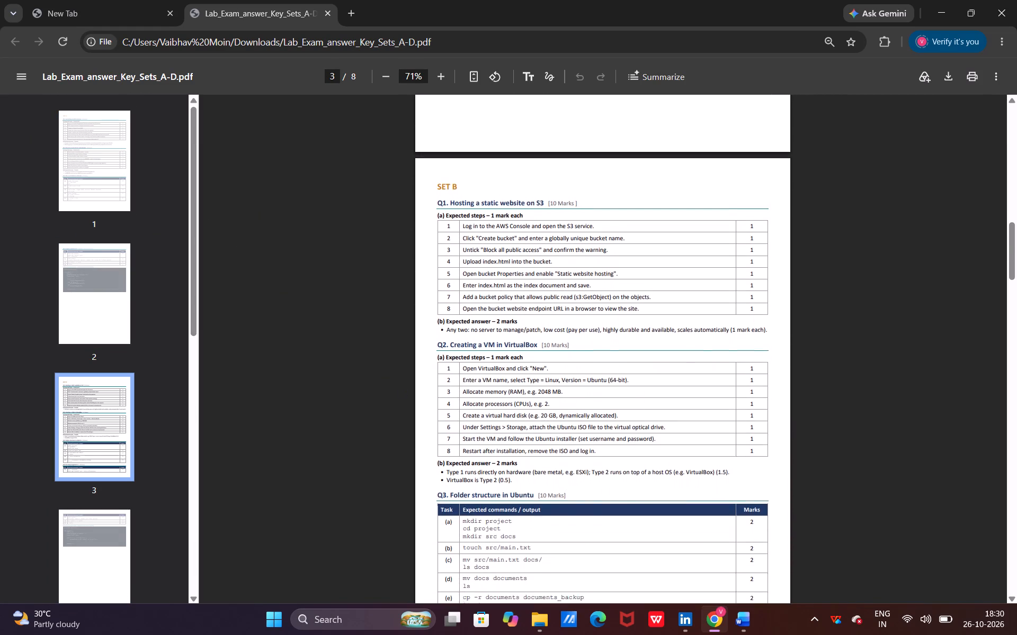
scroll(496, 359, down, 16)
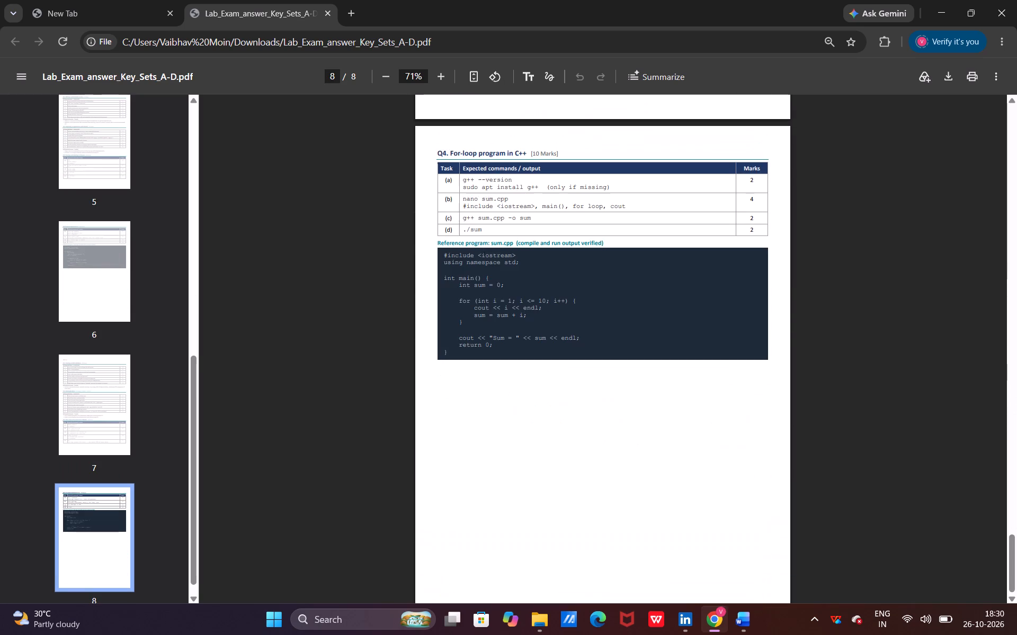
scroll(496, 359, down, 5)
scroll(496, 359, up, 11)
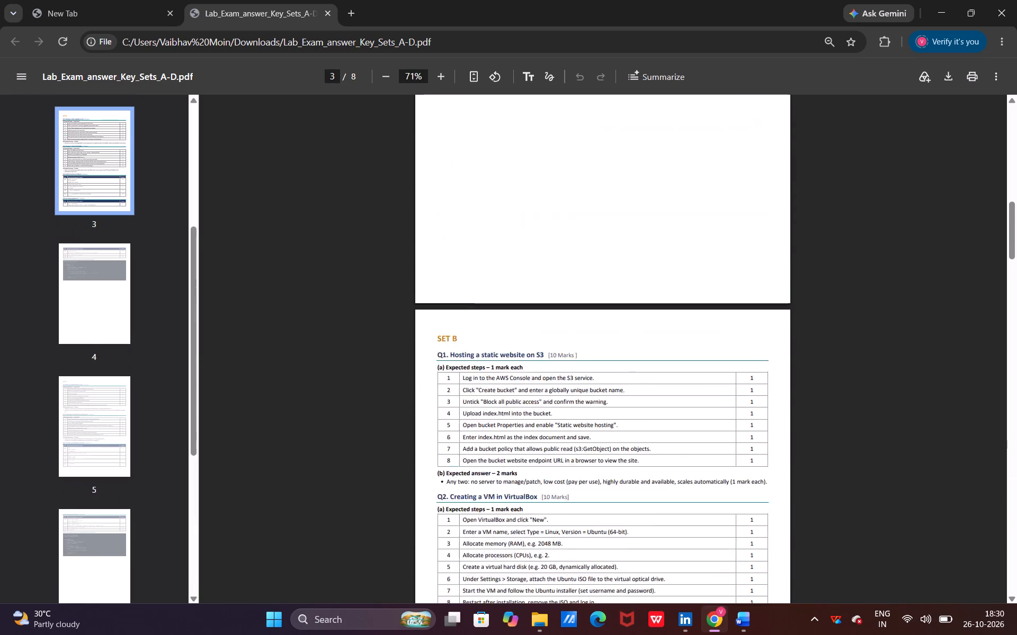
scroll(496, 359, up, 5)
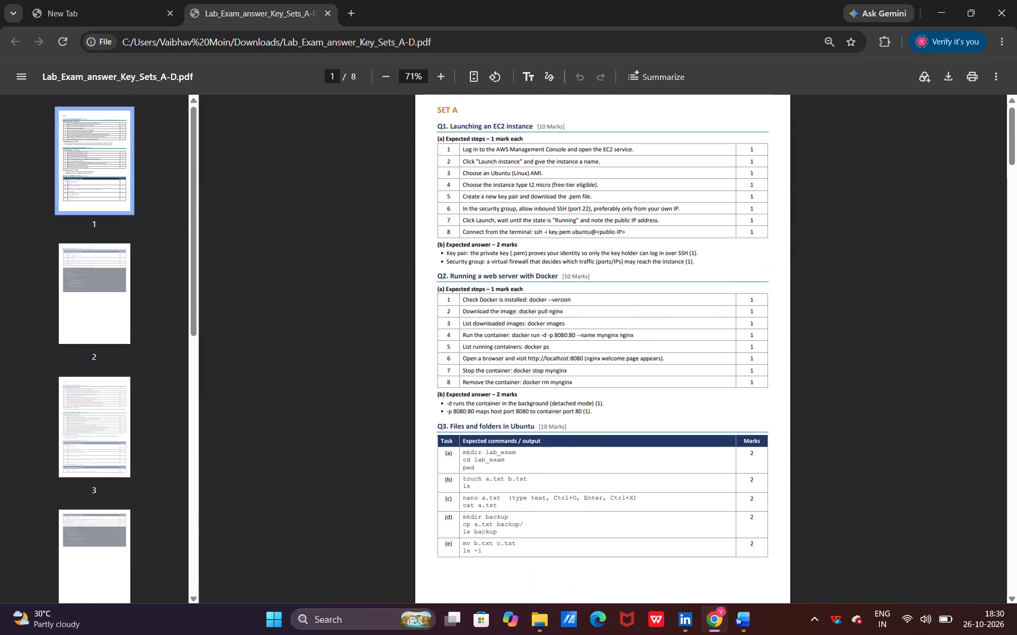
scroll(496, 359, up, 4)
scroll(496, 359, down, 7)
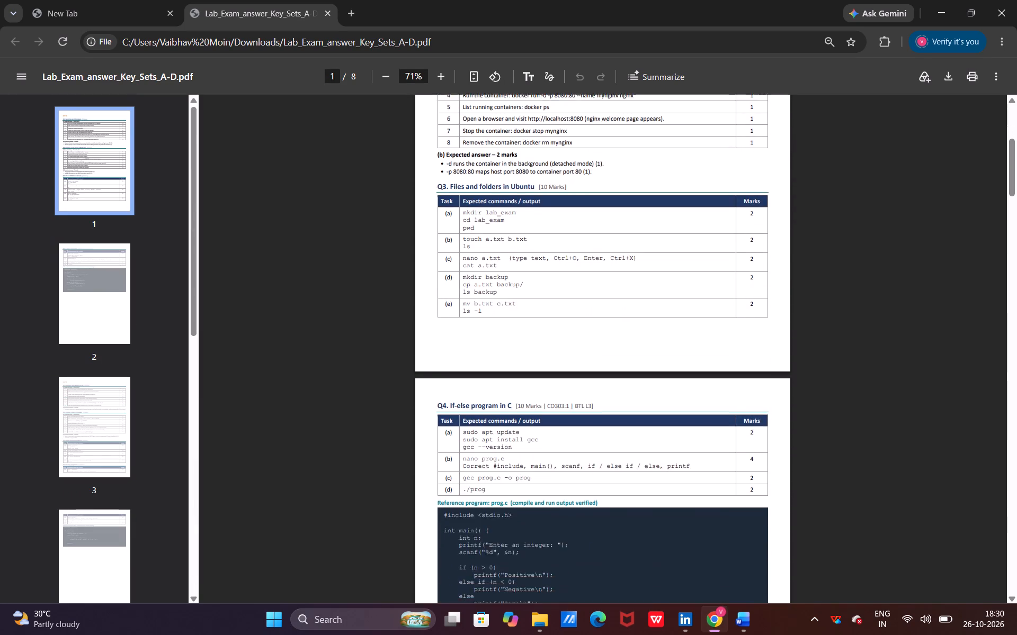
scroll(496, 359, down, 11)
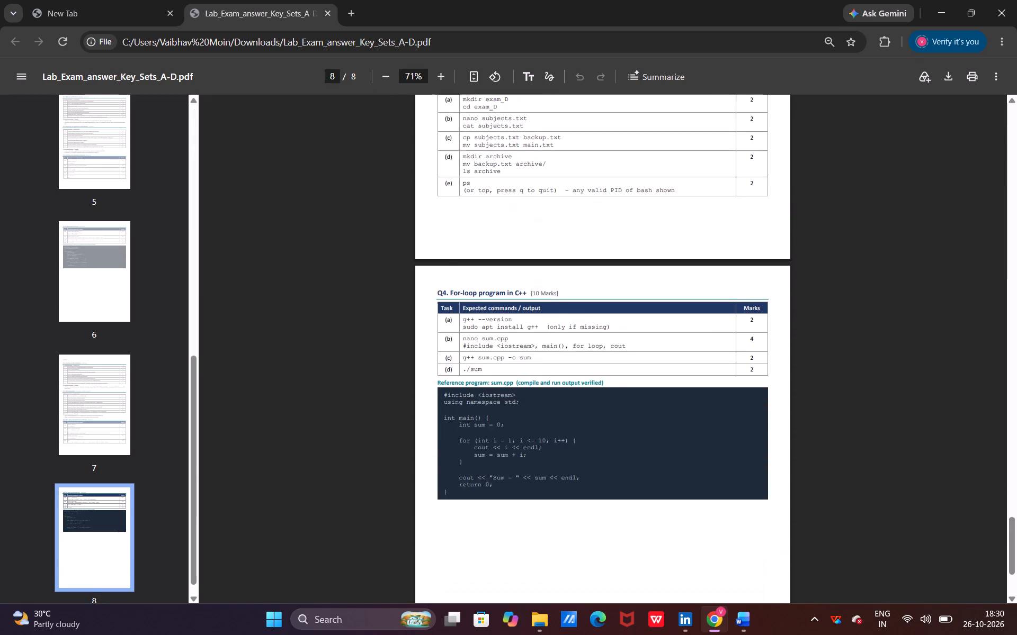
scroll(496, 359, down, 4)
scroll(496, 359, up, 15)
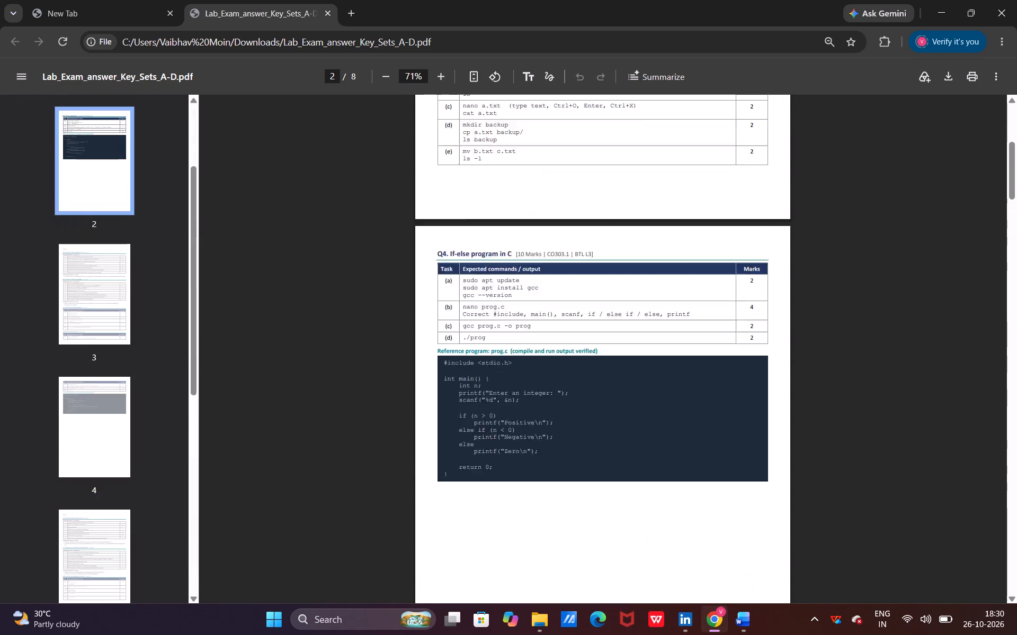
scroll(496, 359, up, 7)
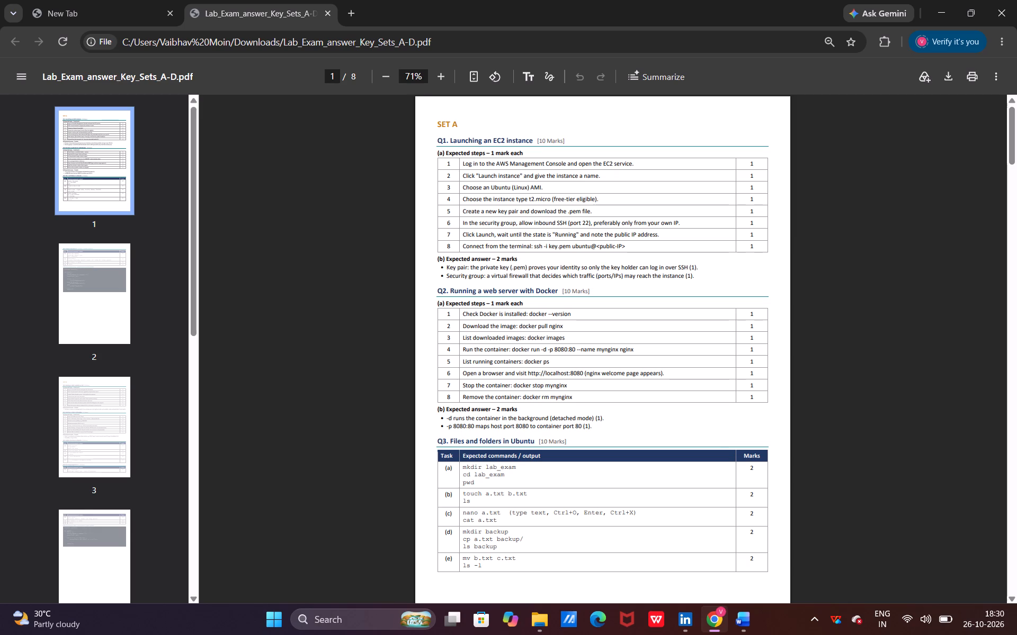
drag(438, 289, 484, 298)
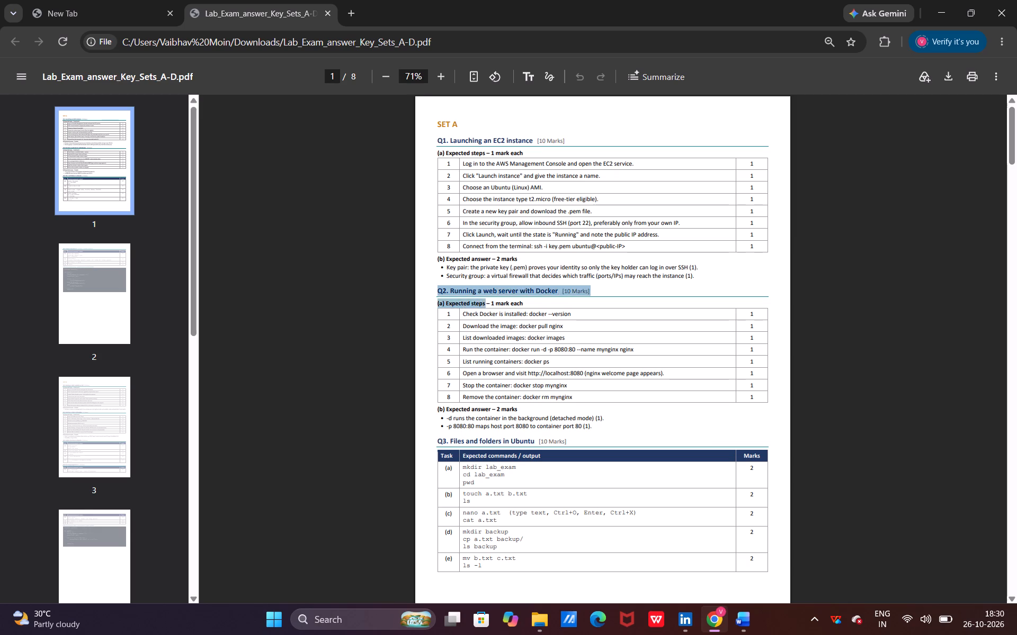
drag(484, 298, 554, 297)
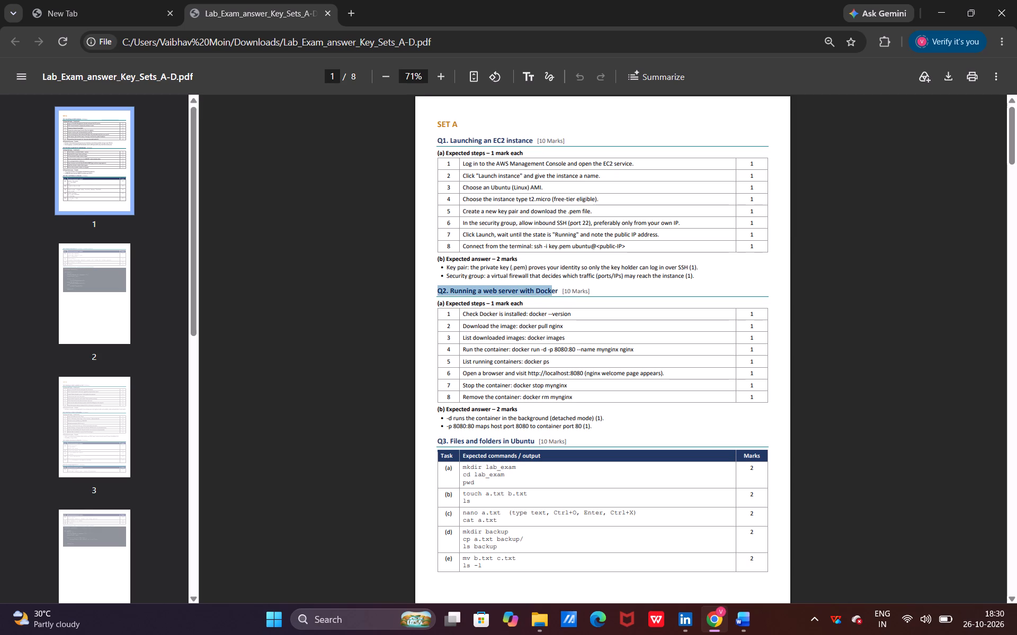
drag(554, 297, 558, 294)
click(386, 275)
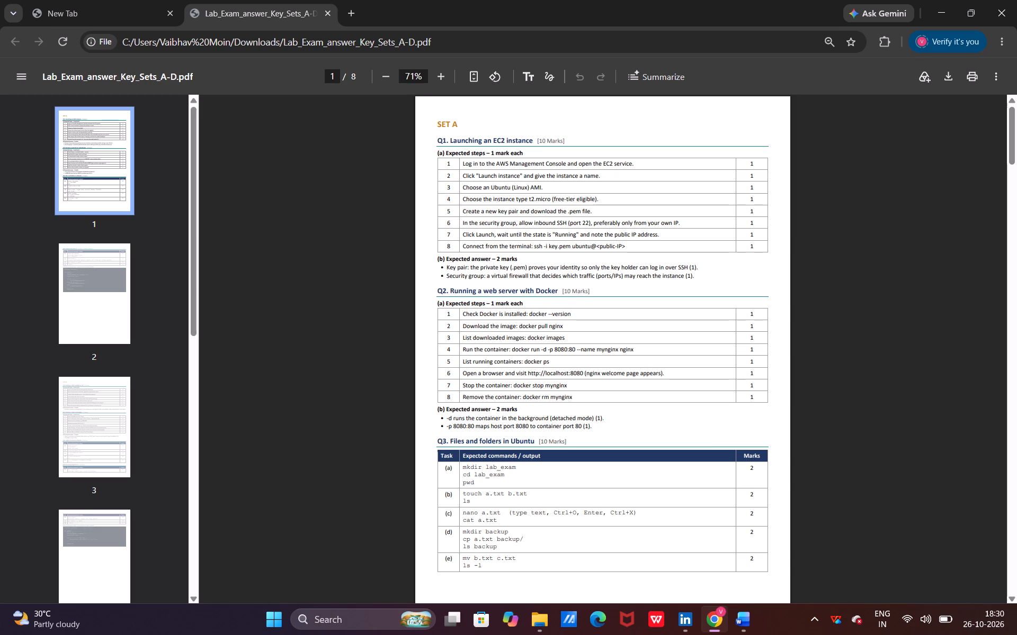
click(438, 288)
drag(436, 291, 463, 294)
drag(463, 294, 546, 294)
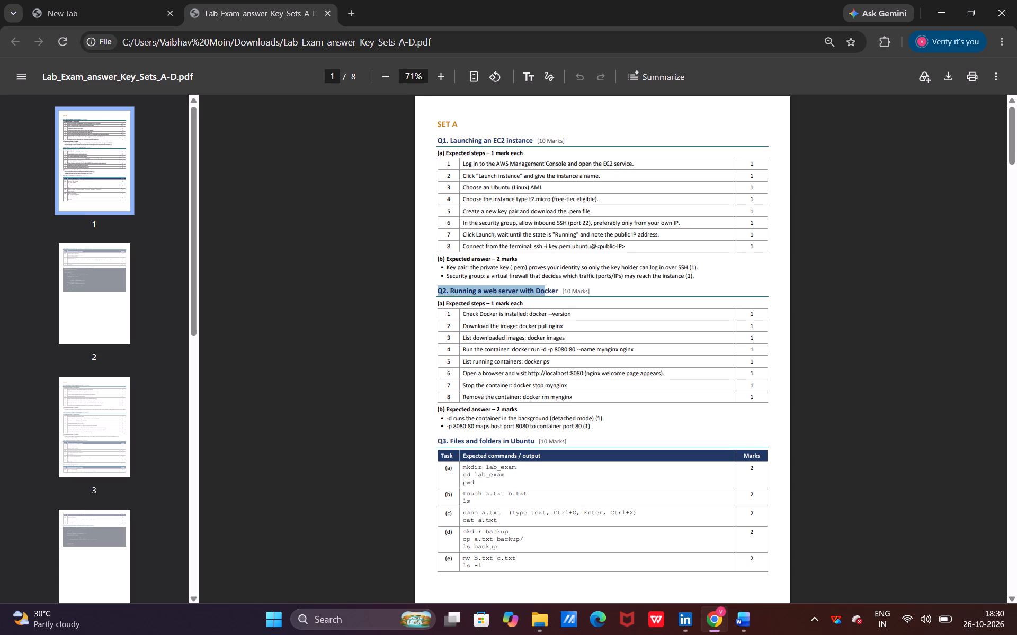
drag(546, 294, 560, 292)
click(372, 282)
Read through the Set A answers in the PDF, from Q1 to the Q4 reference program prog.c.
scroll(372, 282, up, 5)
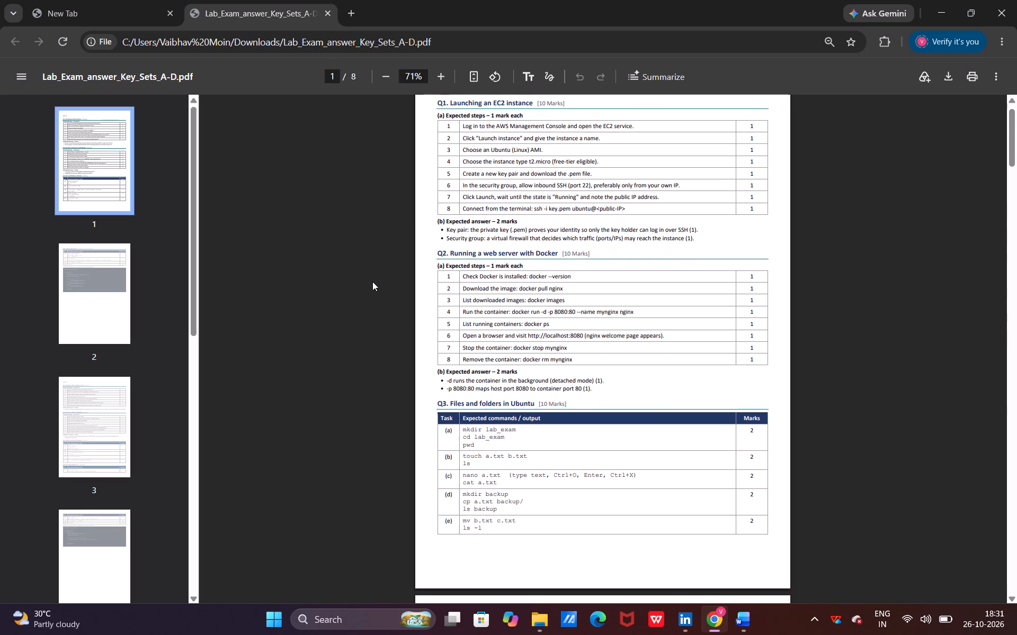
scroll(372, 282, up, 10)
scroll(372, 282, down, 4)
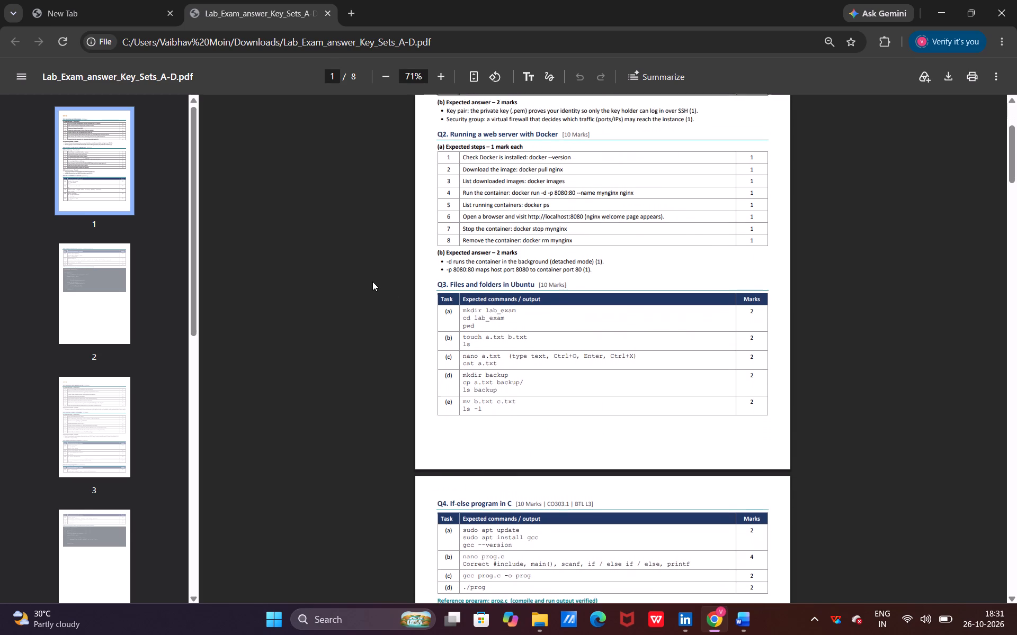
scroll(372, 282, down, 3)
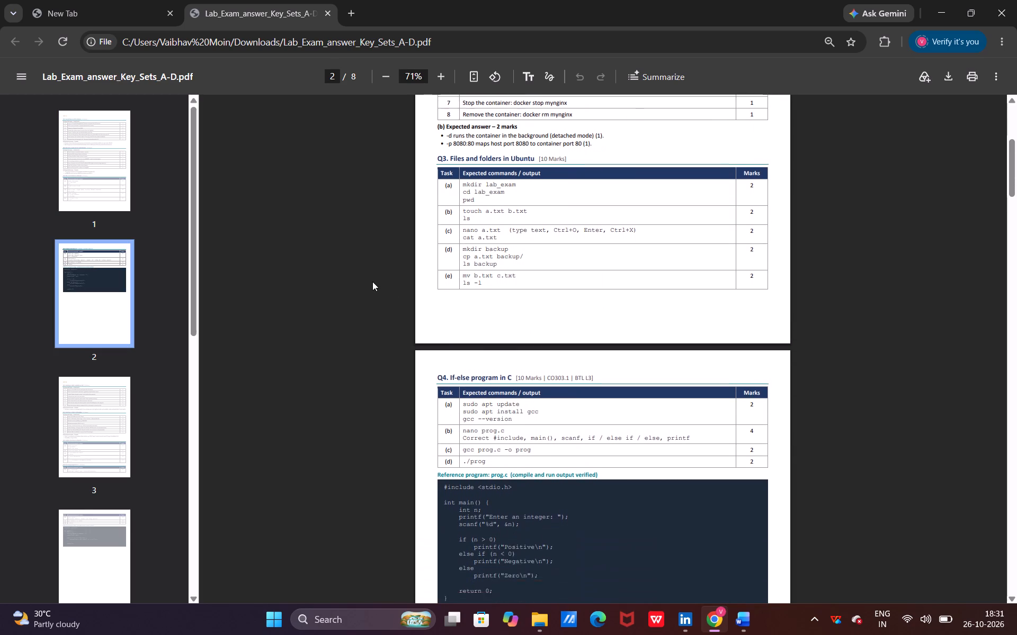
scroll(372, 282, down, 7)
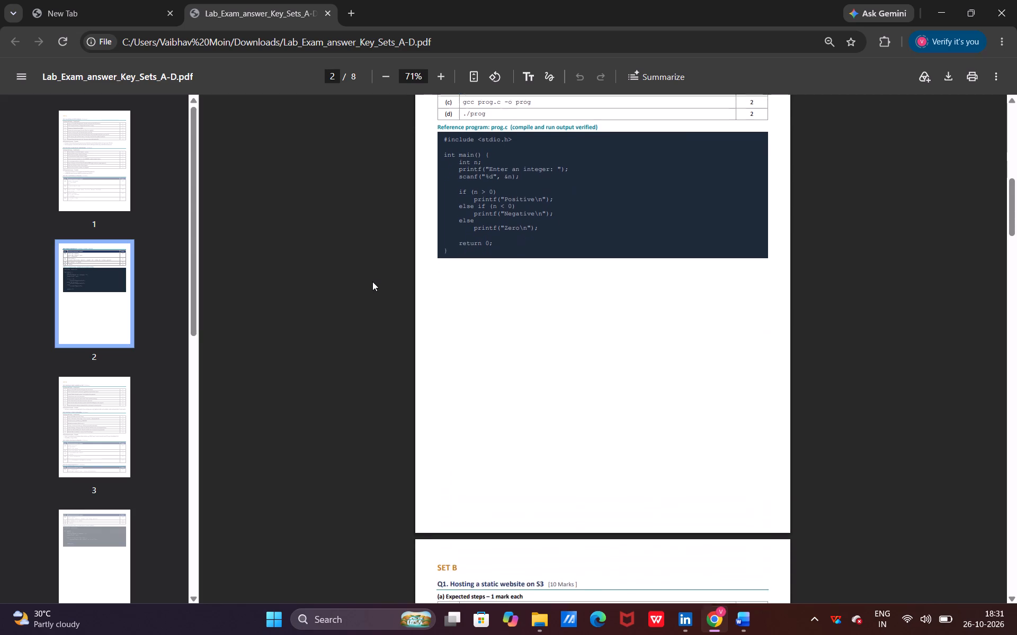
Look through the answer key PDF from Set B to the Set D Q4 program, and return to Set A.
scroll(372, 282, down, 10)
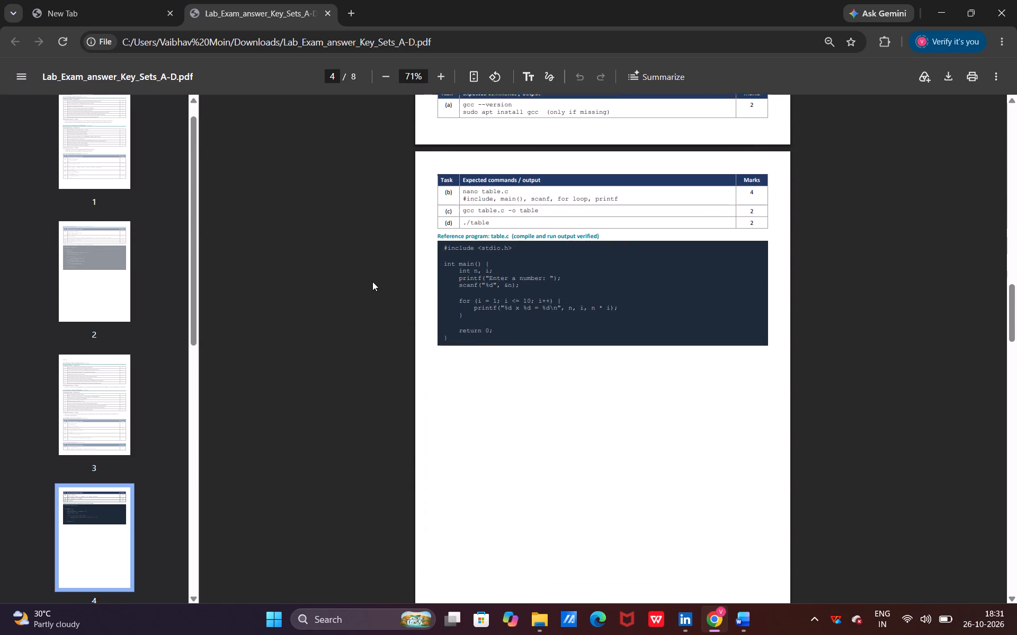
scroll(372, 282, down, 10)
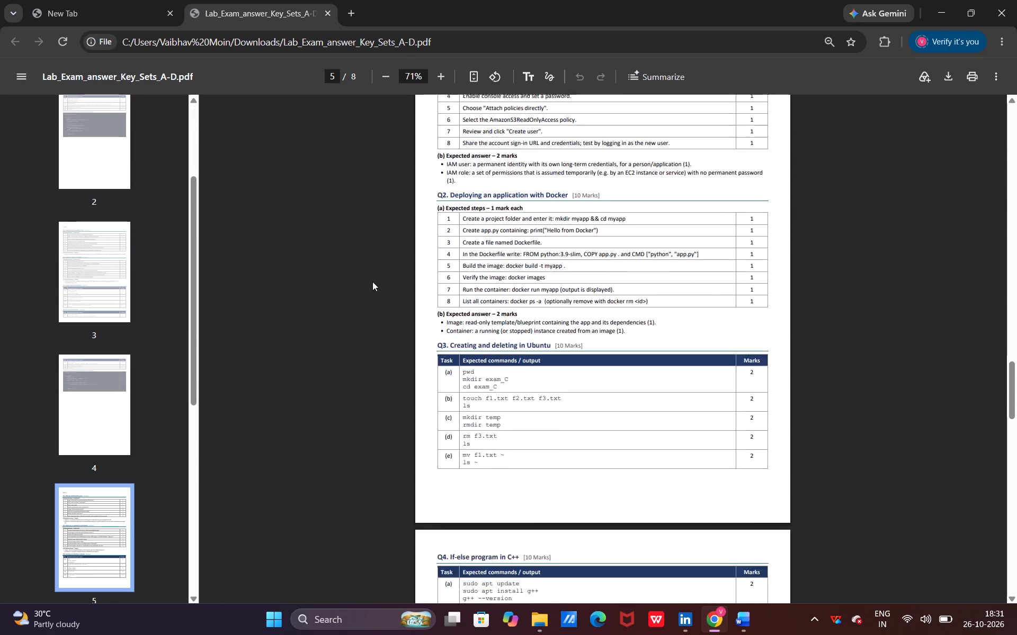
scroll(372, 282, down, 7)
scroll(372, 282, up, 10)
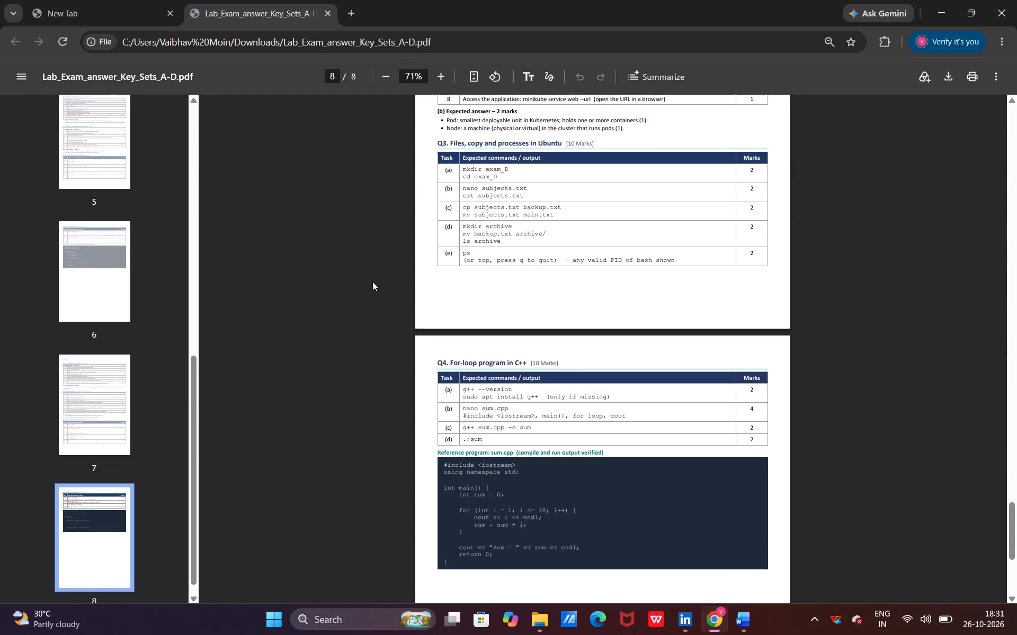
scroll(372, 282, up, 17)
scroll(372, 282, up, 6)
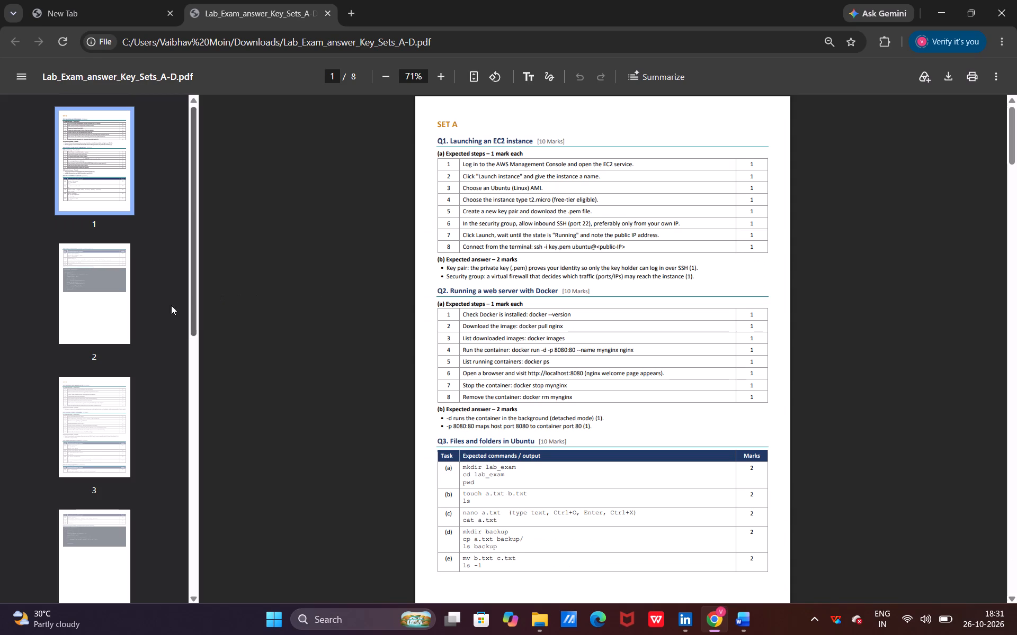
Review the answer key PDF from the Set A prog.c program through Set B to the Set C questions.
click(116, 315)
scroll(337, 402, down, 1)
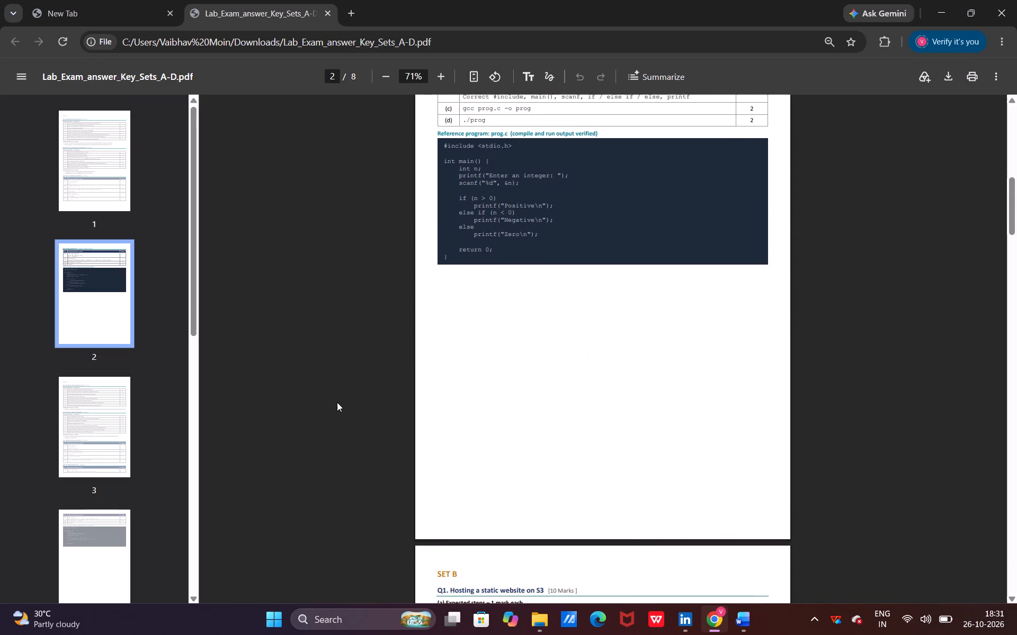
scroll(337, 402, down, 1)
click(90, 447)
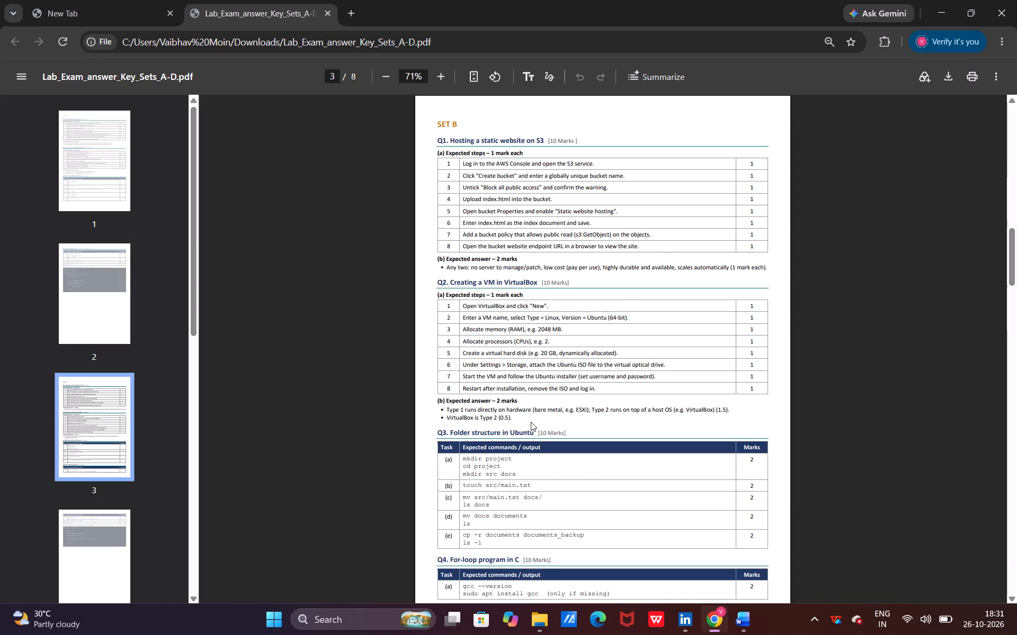
scroll(531, 422, down, 4)
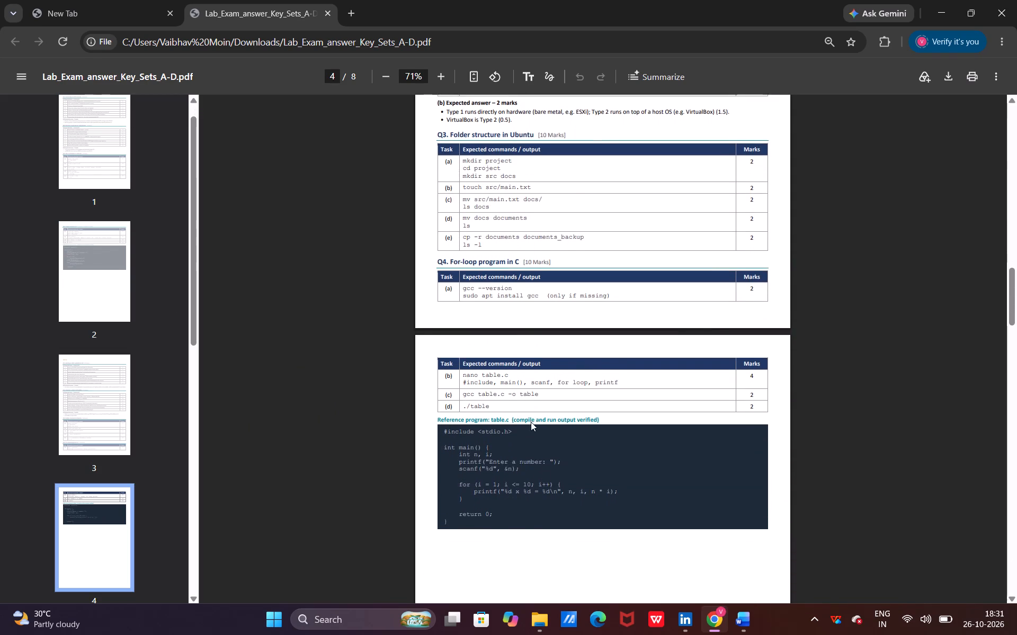
scroll(531, 422, down, 5)
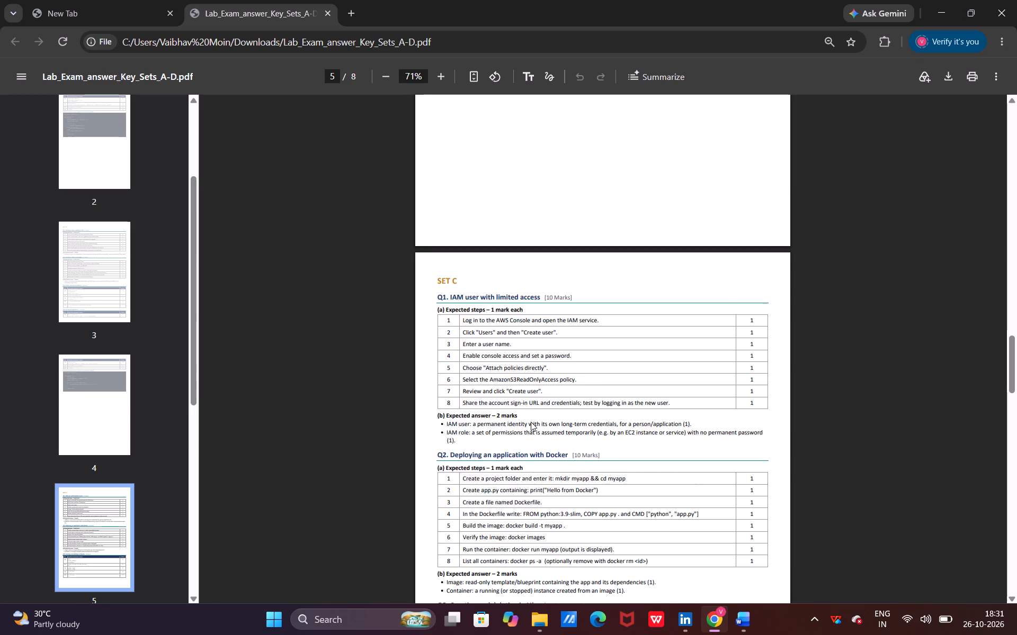
scroll(531, 422, down, 5)
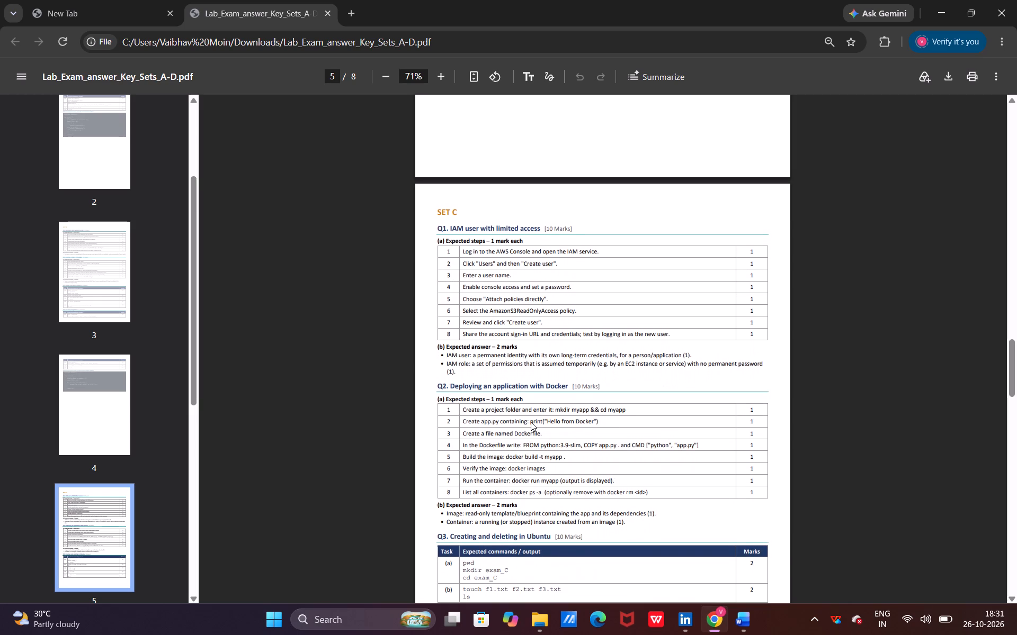
scroll(531, 422, down, 2)
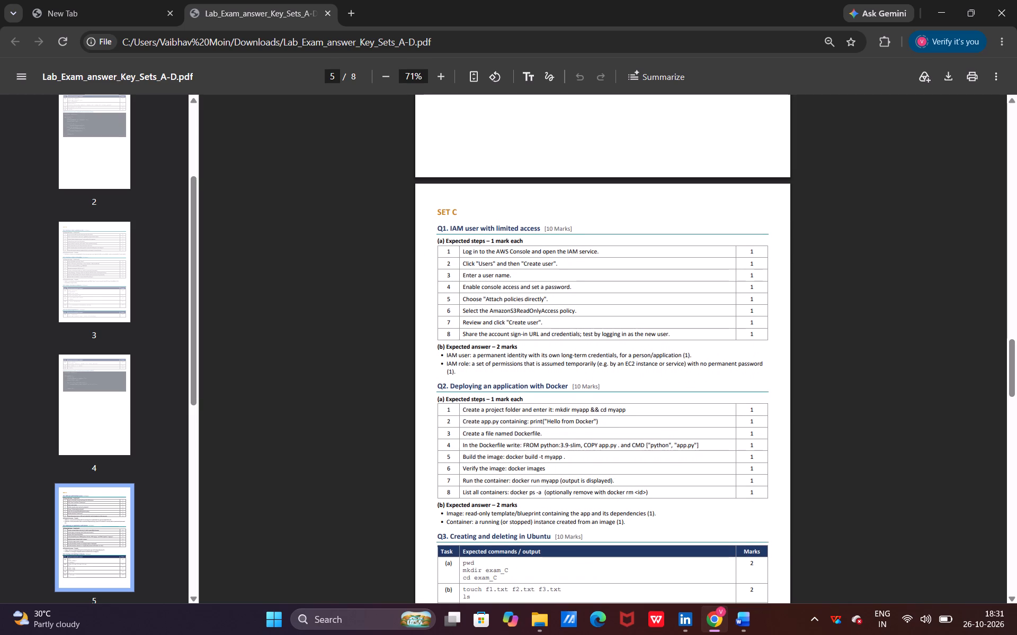
Select the Set C Q1 and Q2 text in the PDF and read on to the Q4 result.cpp program.
drag(439, 206, 625, 598)
scroll(625, 598, down, 1)
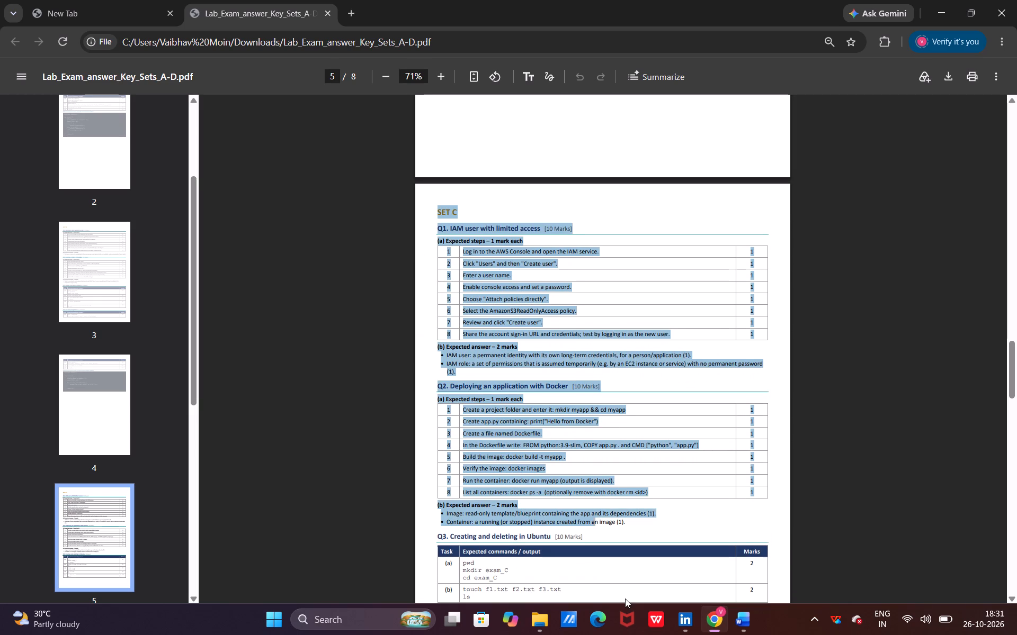
scroll(625, 598, down, 7)
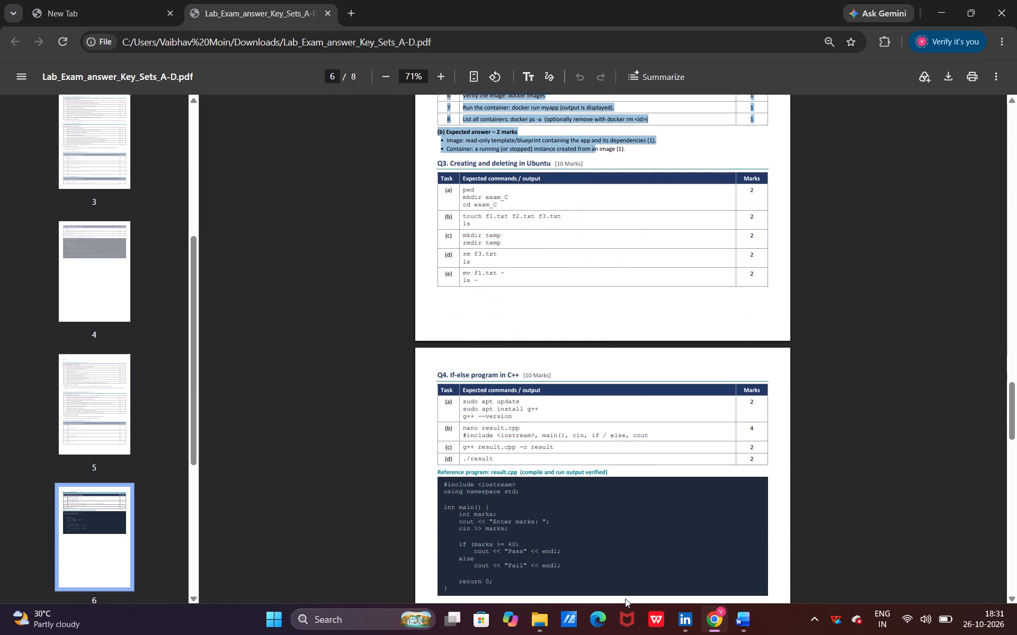
scroll(625, 598, down, 1)
Compare the Word document's Q1 and Q2 text with the answer key PDF, going back from Set C to Set A.
click(754, 611)
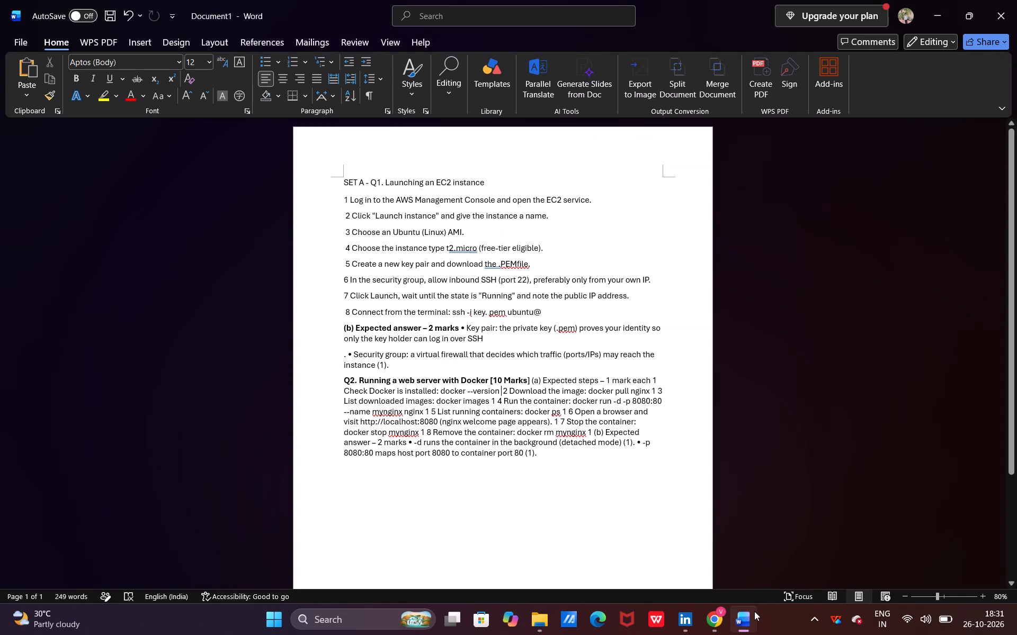
click(547, 454)
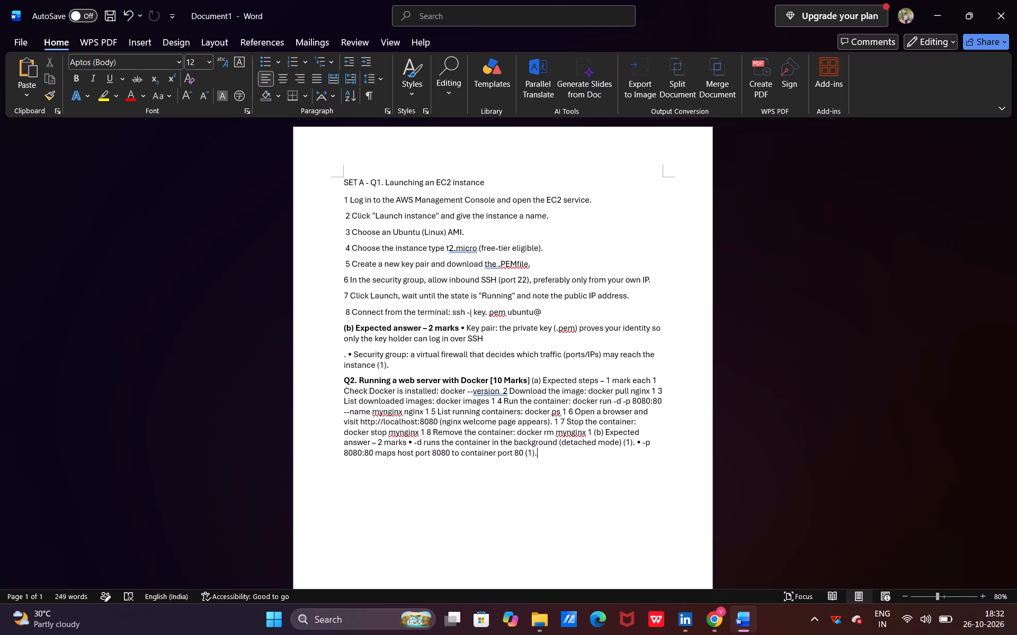
click(707, 627)
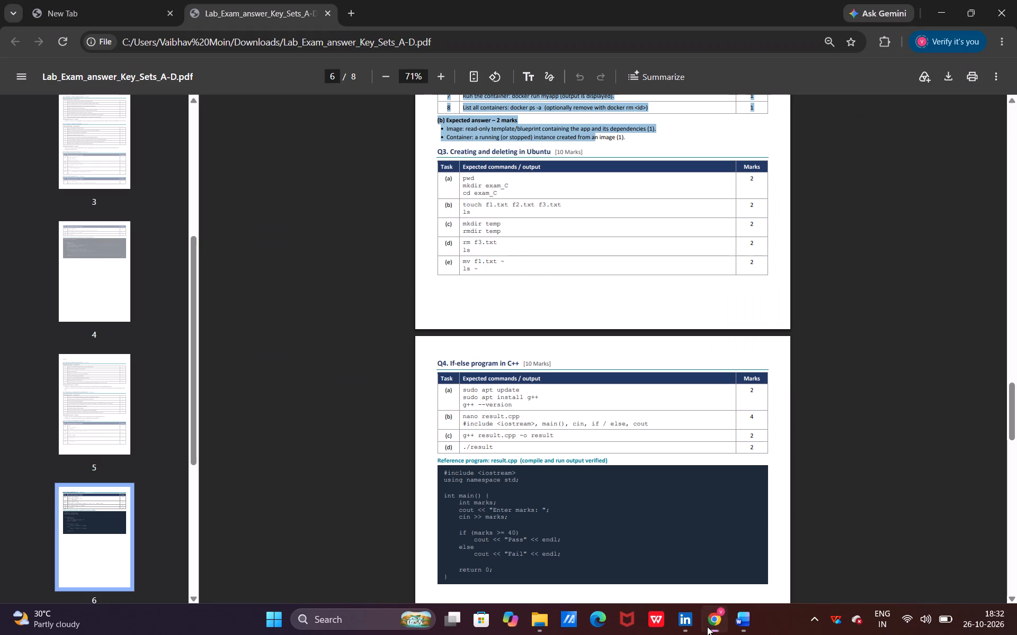
scroll(573, 370, down, 1)
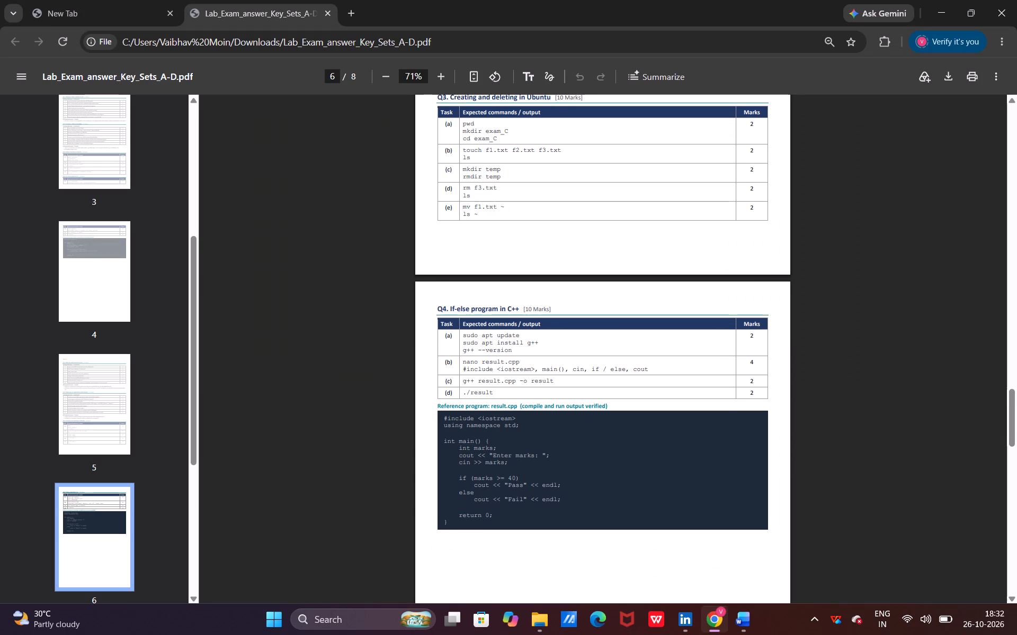
scroll(538, 388, up, 2)
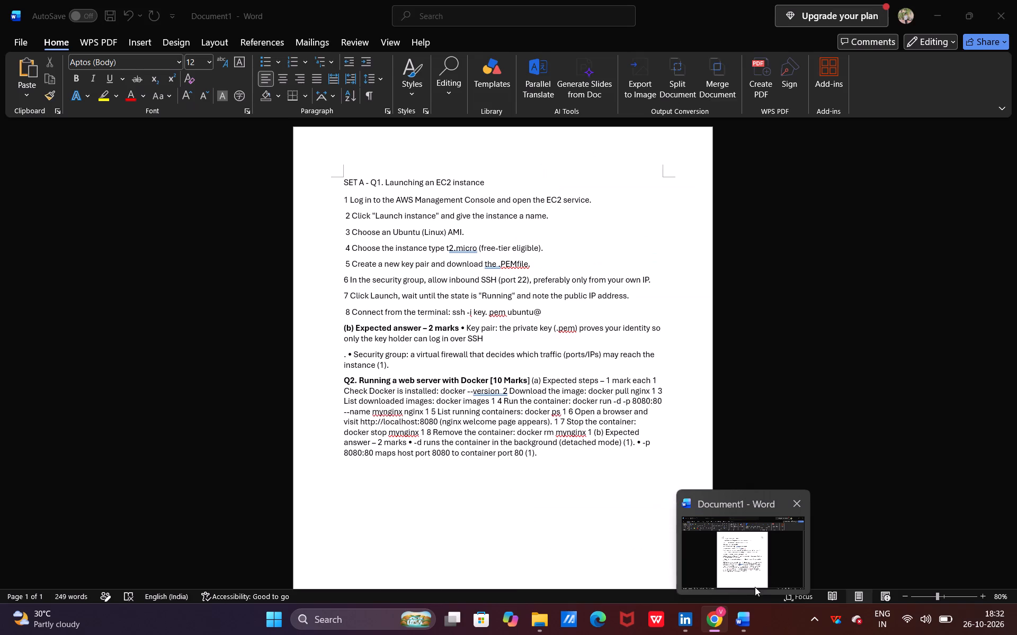
click(751, 621)
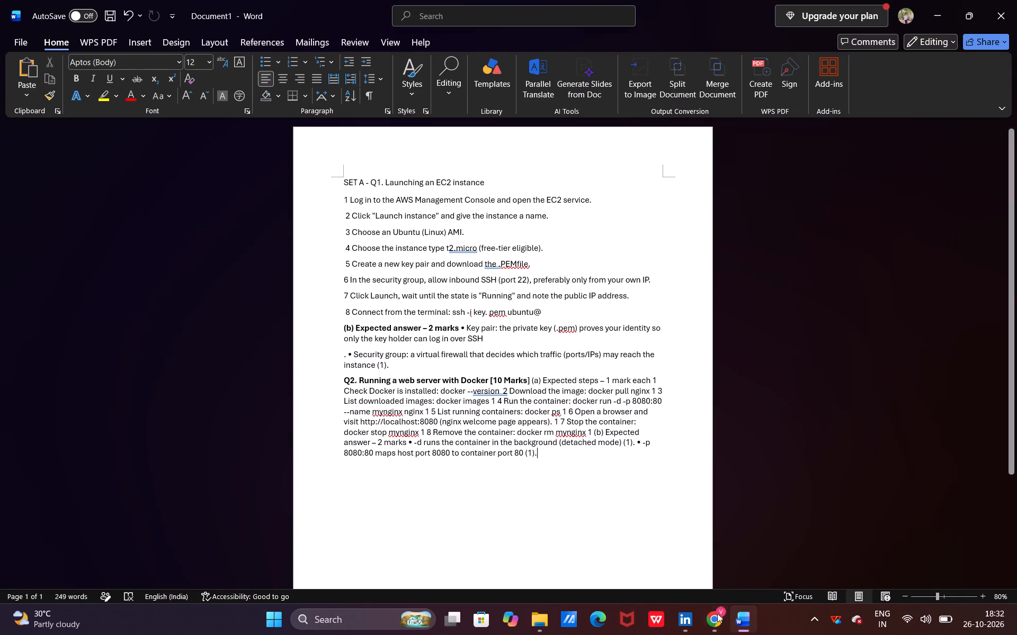
click(712, 629)
scroll(609, 323, up, 9)
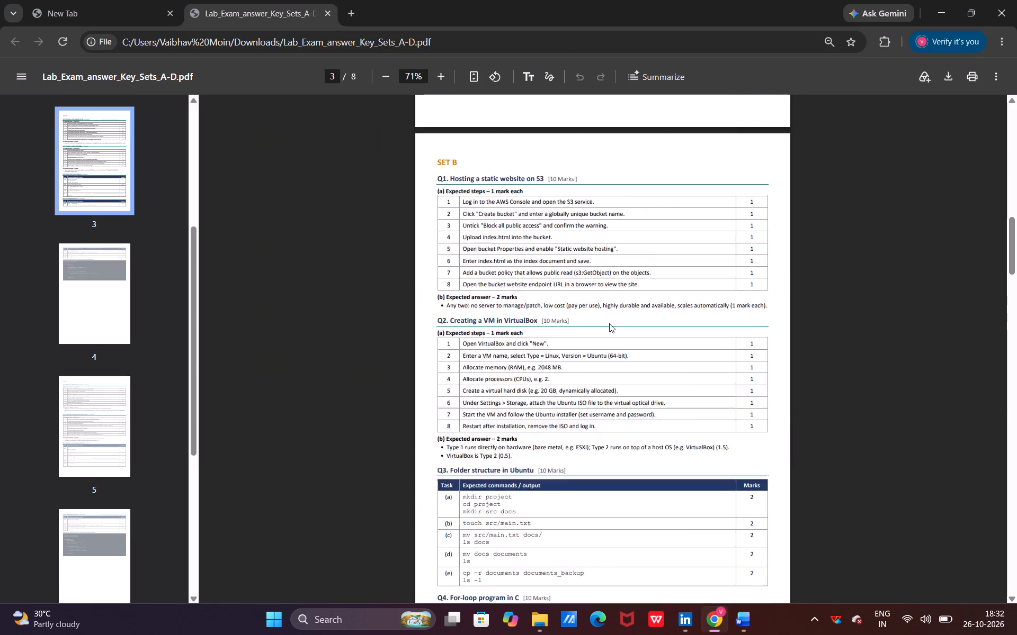
scroll(609, 323, up, 7)
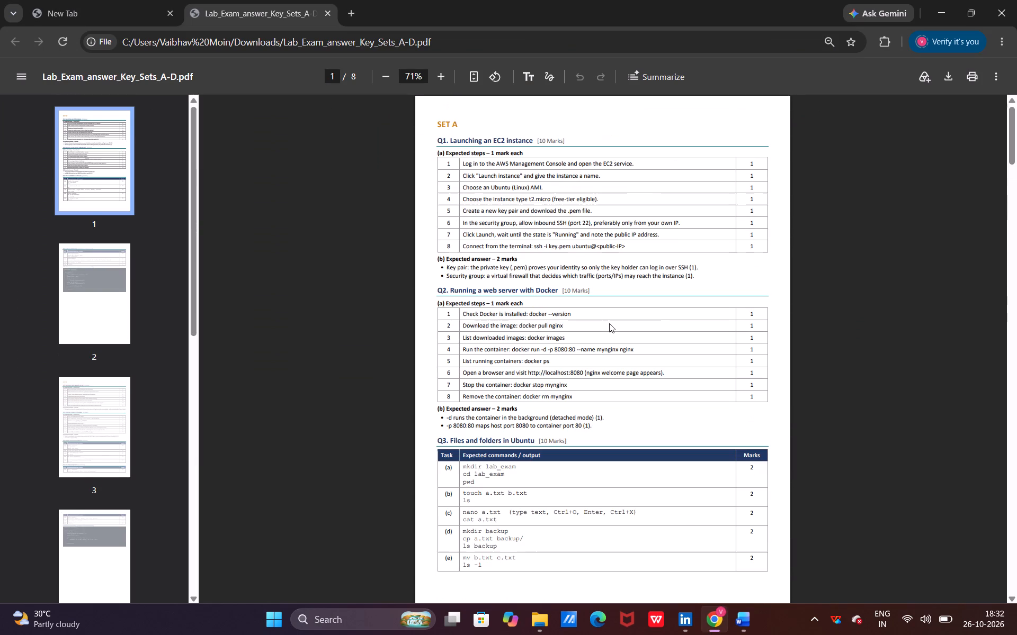
scroll(609, 323, up, 3)
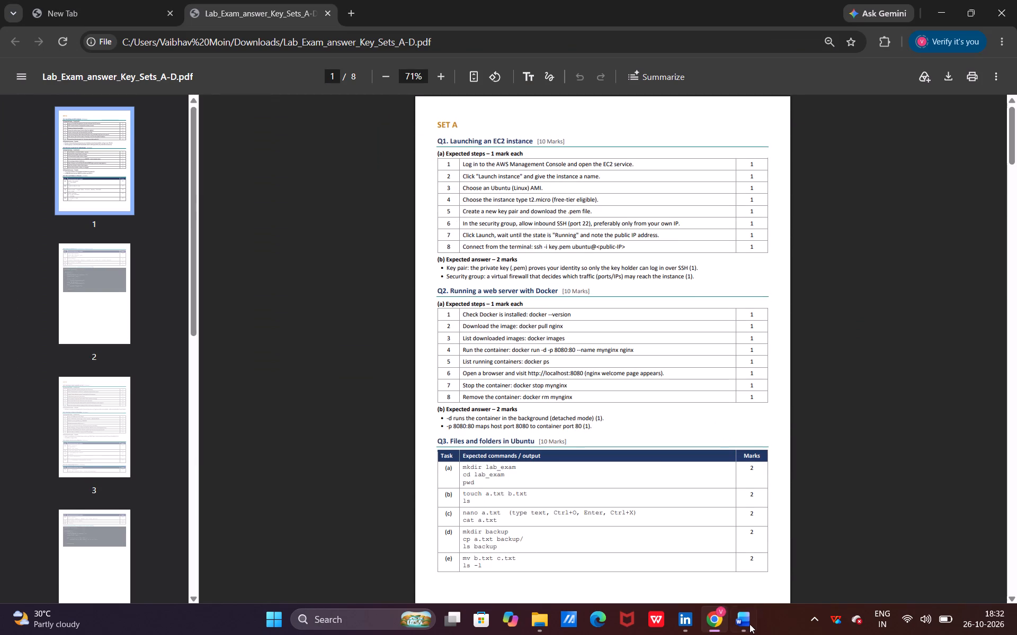
click(746, 626)
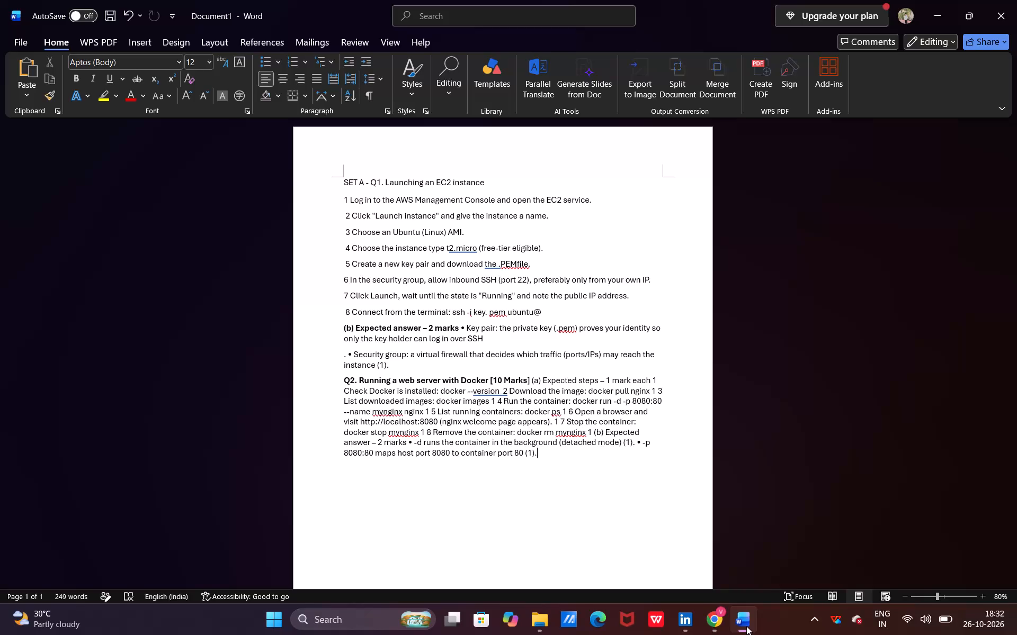
click(708, 612)
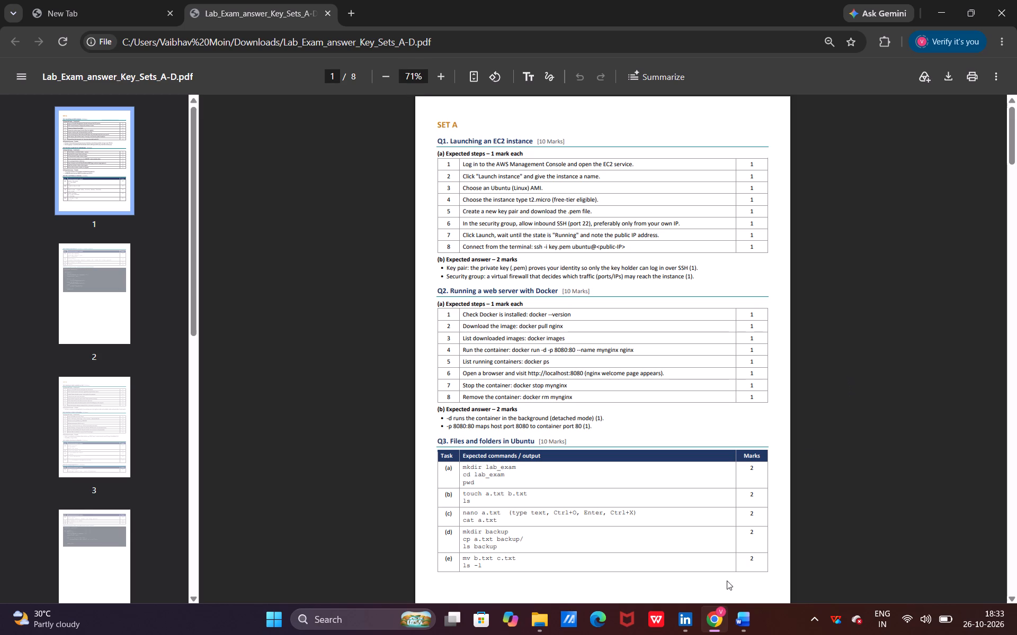
In the Word document, put Q2 steps 2 to 5 on separate lines and remove the stray mark 1 after steps 2, 3 and 4.
click(739, 611)
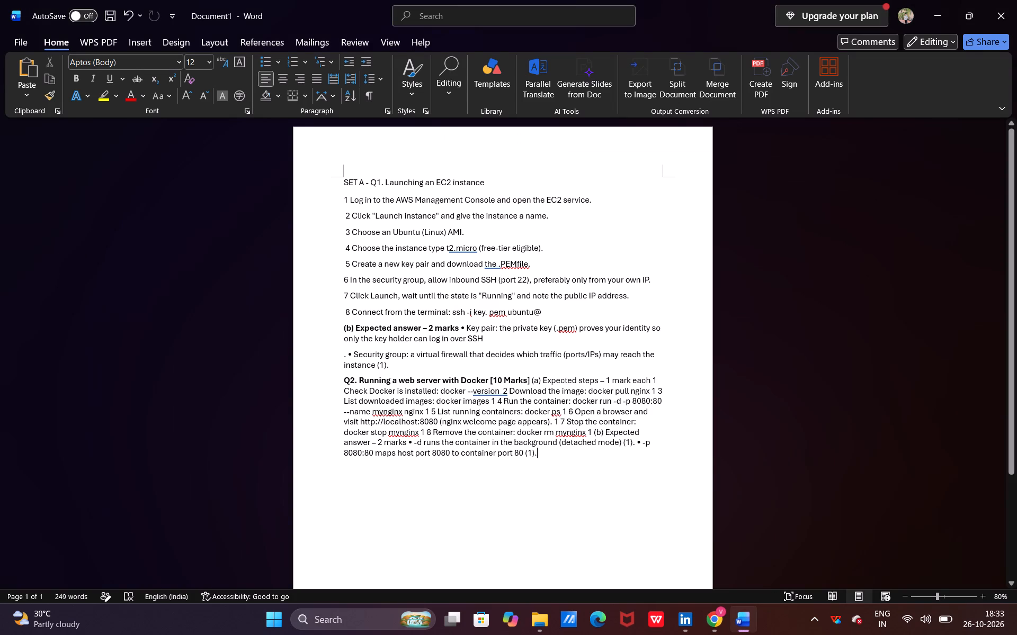
click(503, 389)
key(Return)
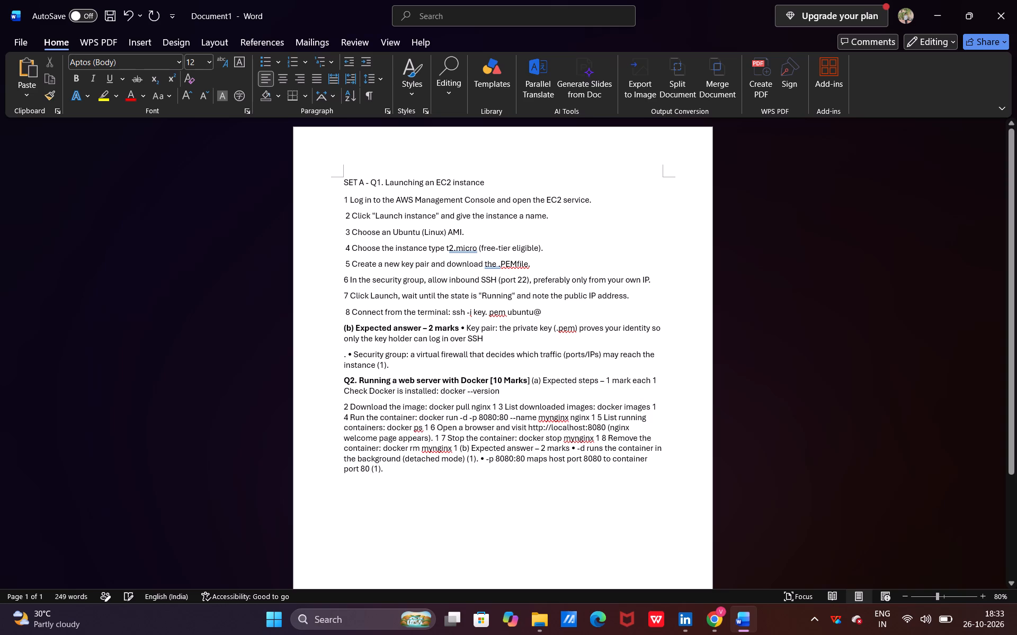
click(496, 405)
key(BackSpace)
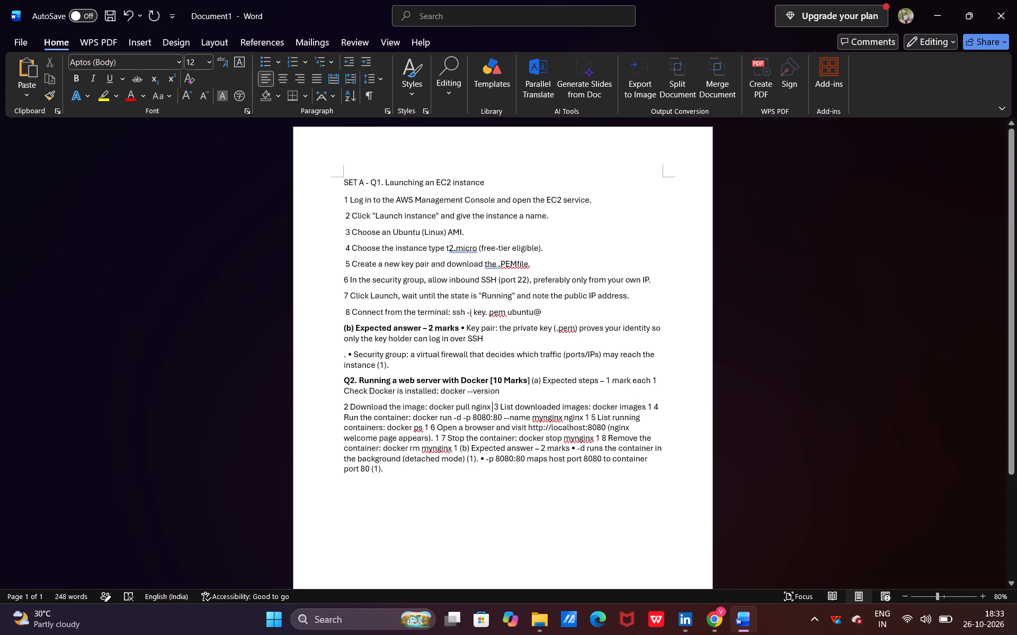
key(Return)
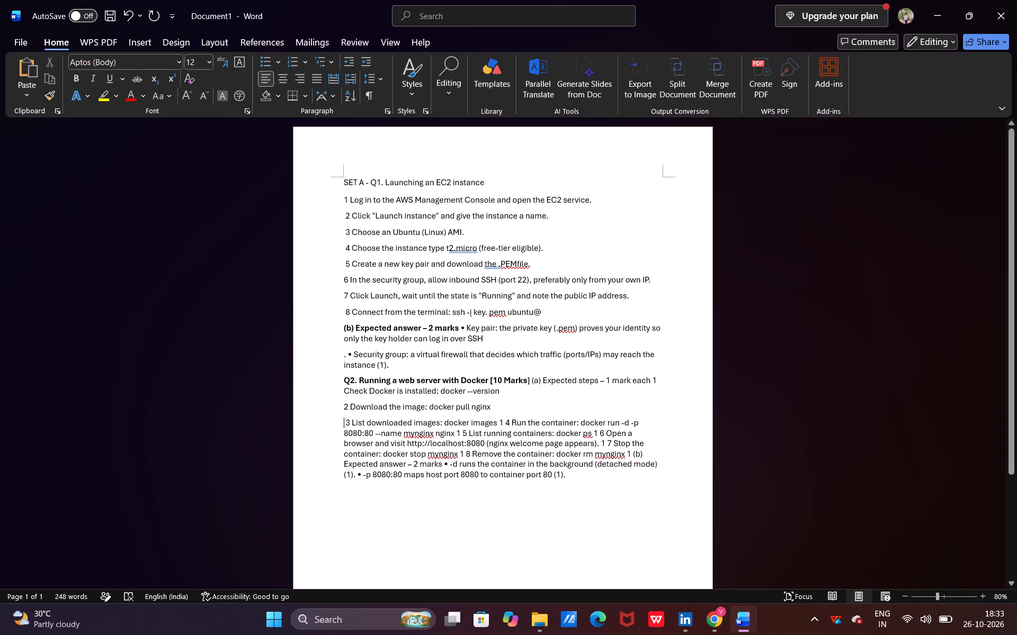
click(505, 421)
key(BackSpace)
key(BackSpace)
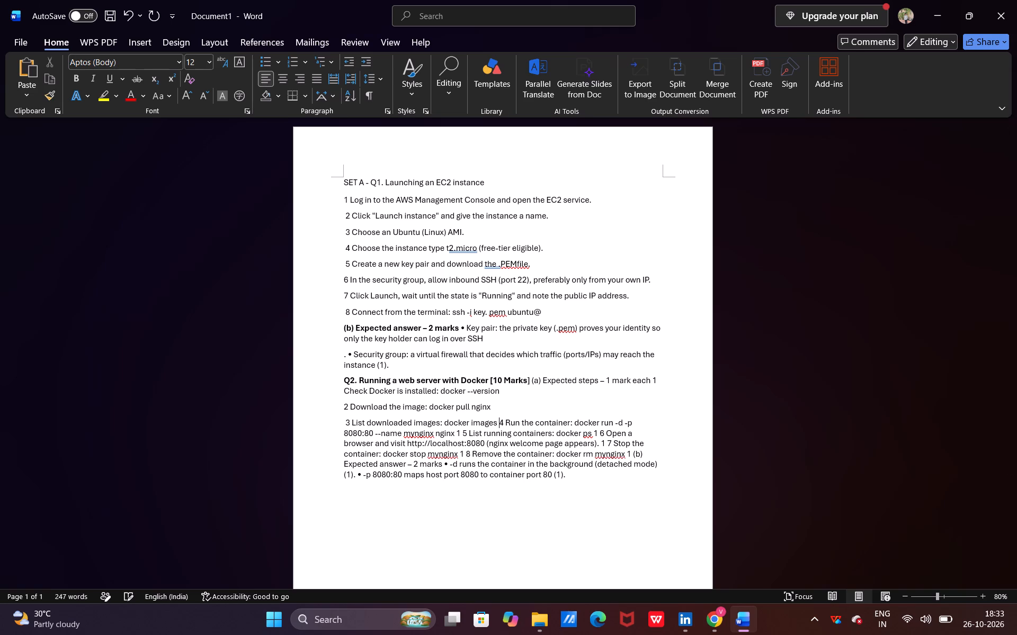
key(Return)
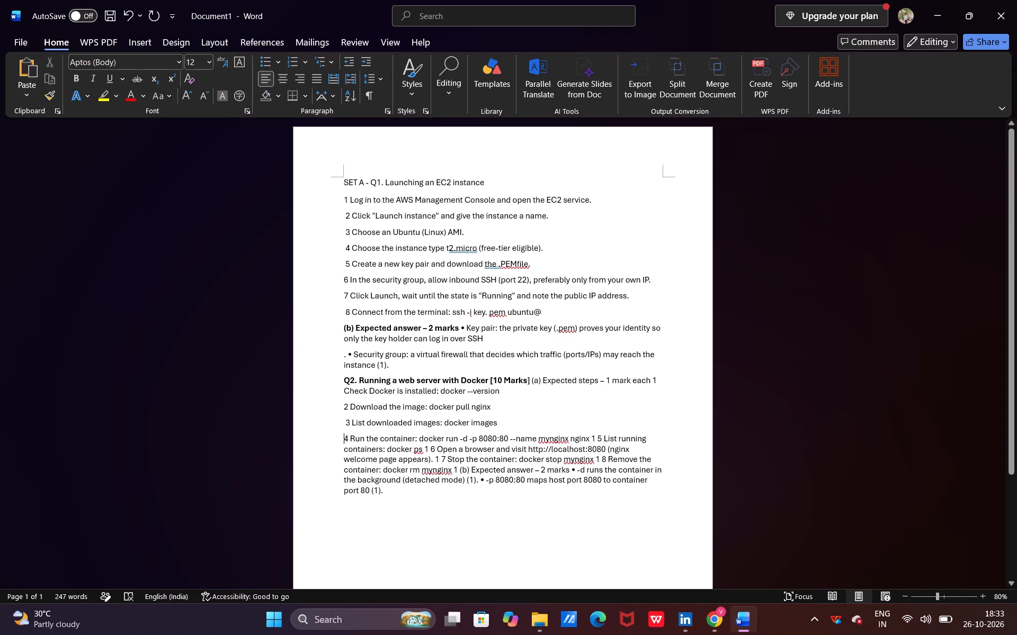
click(599, 438)
key(BackSpace)
key(BackSpace)
key(Return)
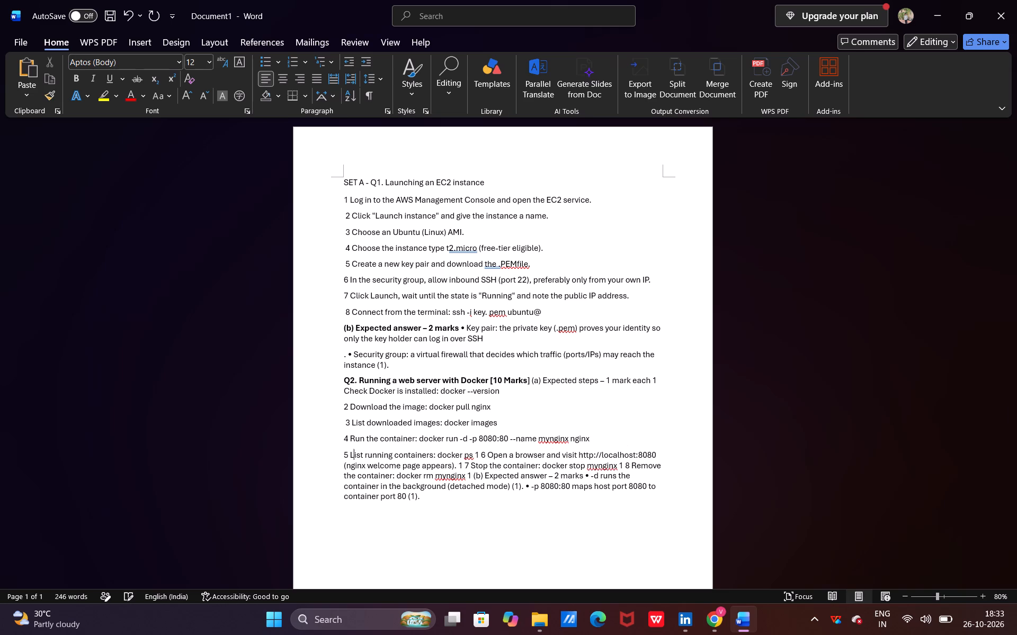
Put Q2 steps 6, 7 and 8 on separate lines and remove the stray mark 1 after steps 5, 6 and 7.
click(479, 457)
key(BackSpace)
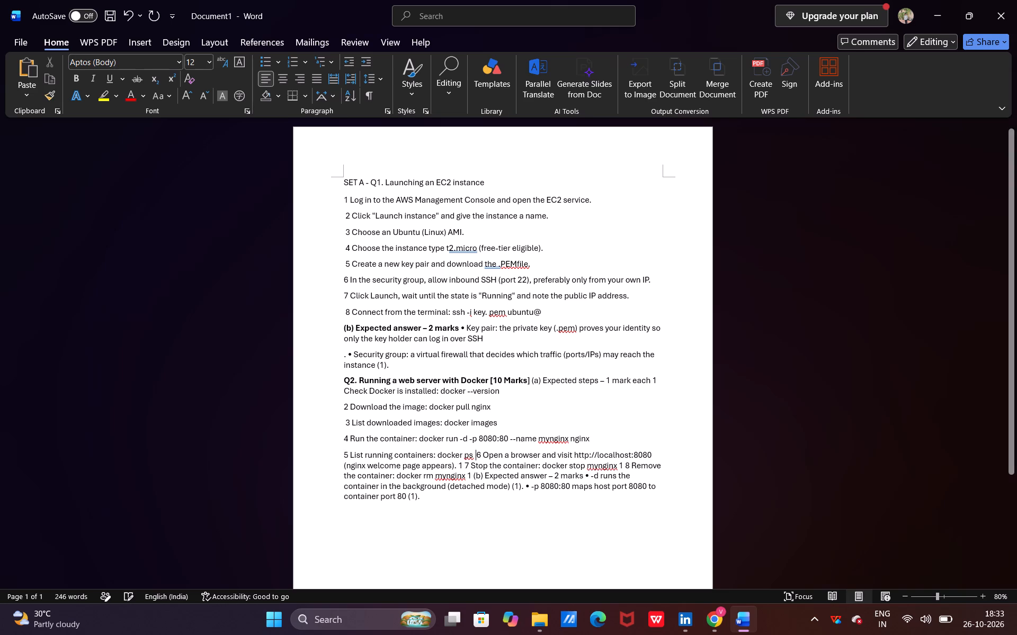
key(Return)
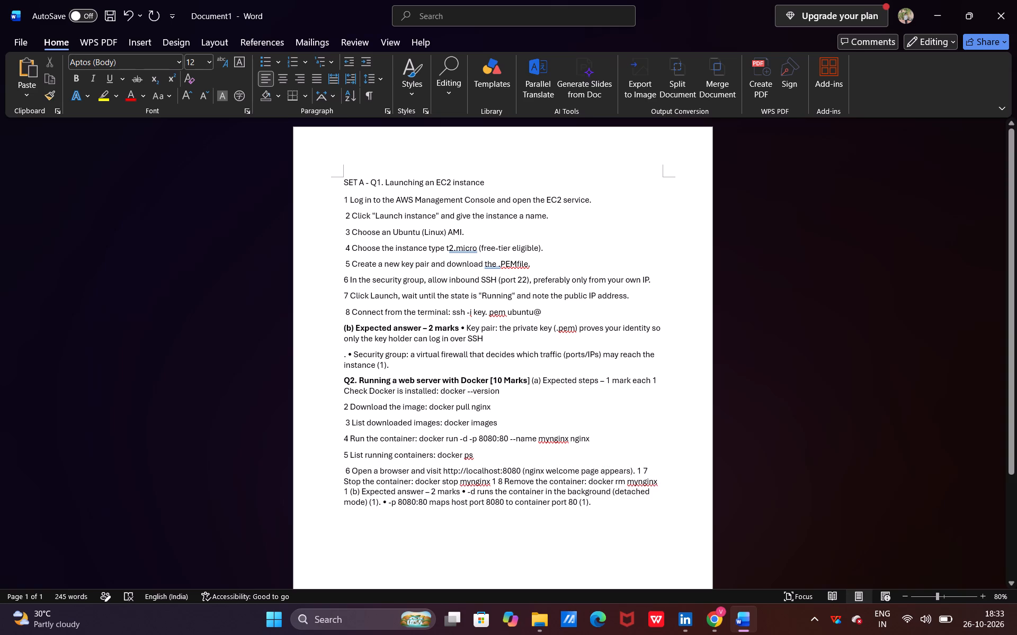
key(BackSpace)
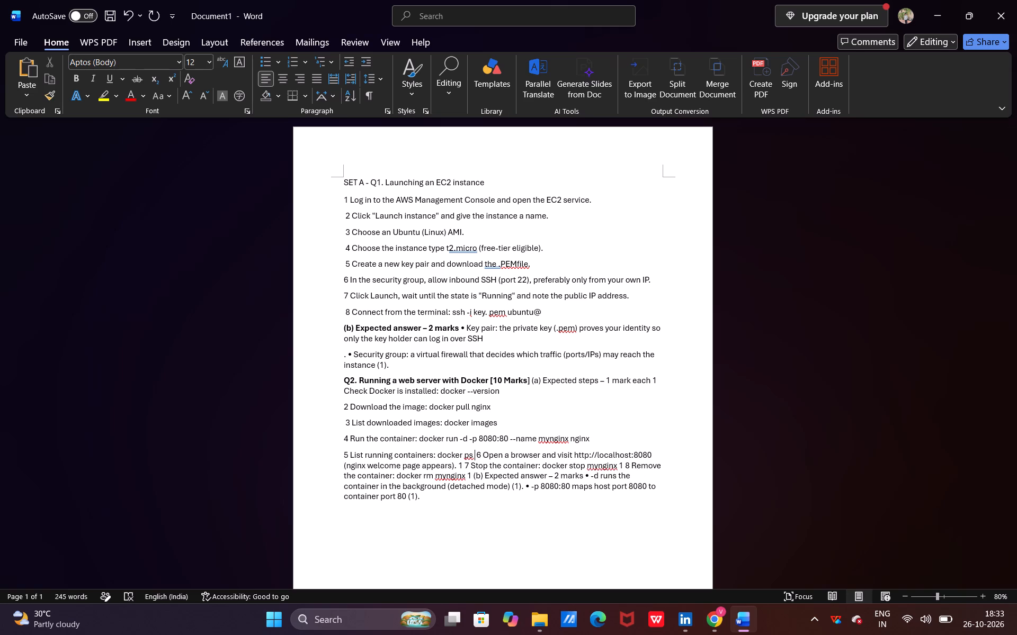
key(Return)
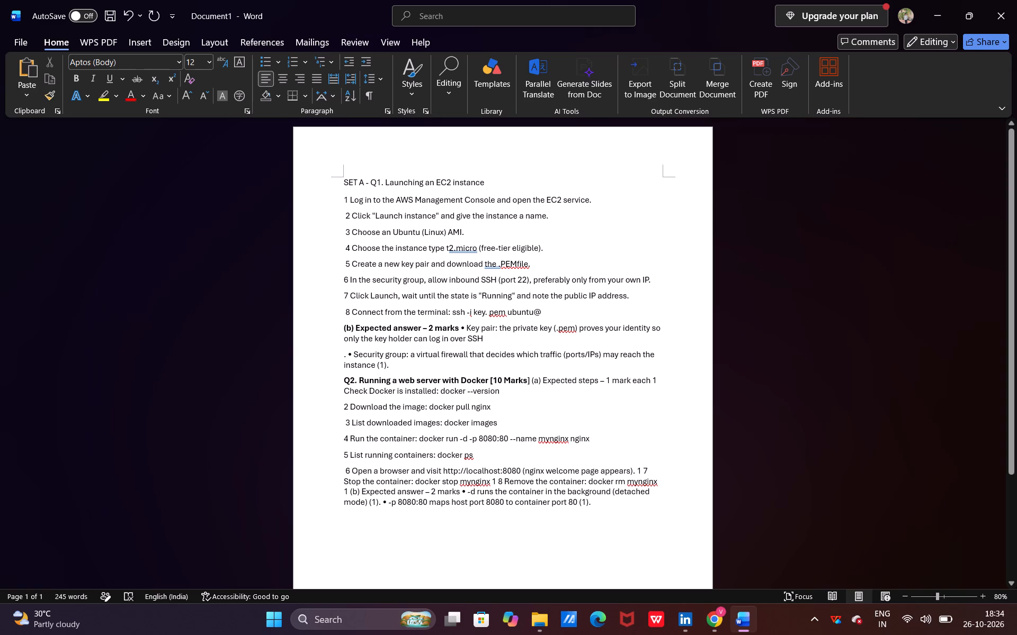
click(642, 468)
key(BackSpace)
key(Return)
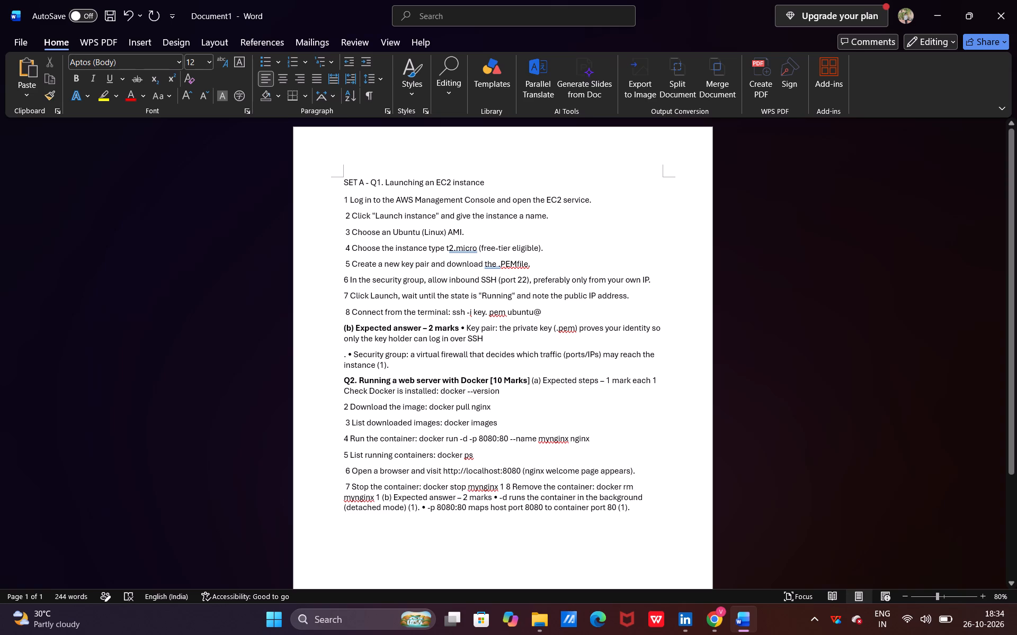
click(504, 489)
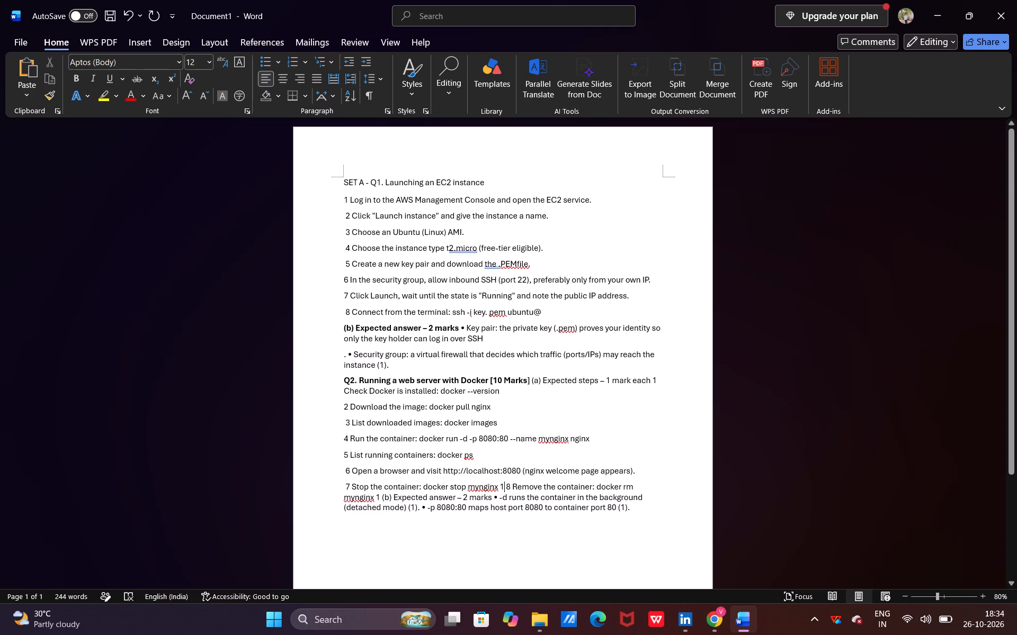
key(BackSpace)
key(Return)
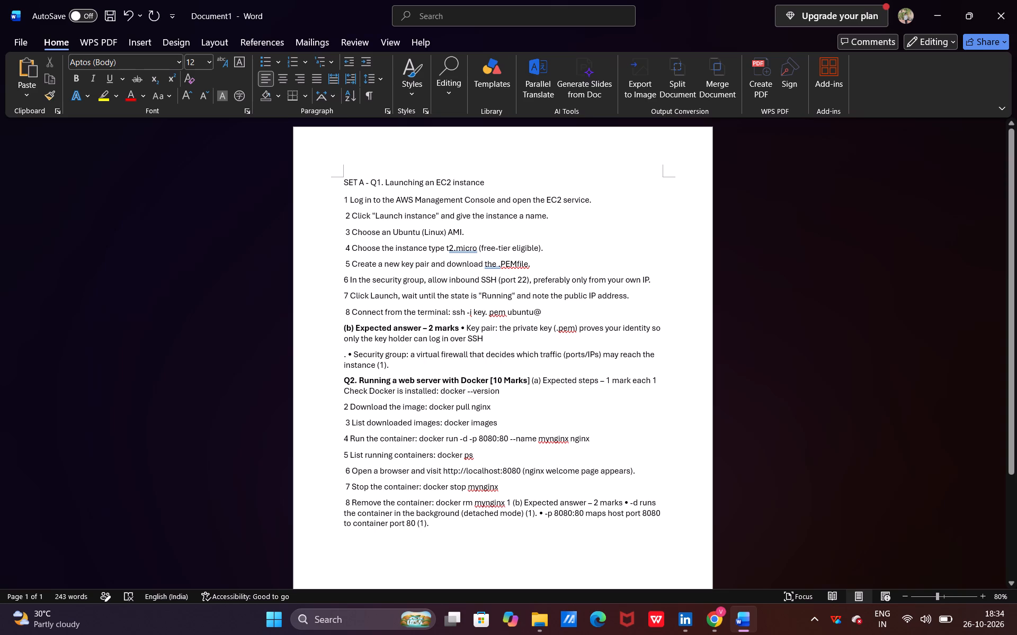
Check Q2 in the answer key PDF, then in Word remove the mark 1 after step 8 and start part (b) on a new line.
click(718, 613)
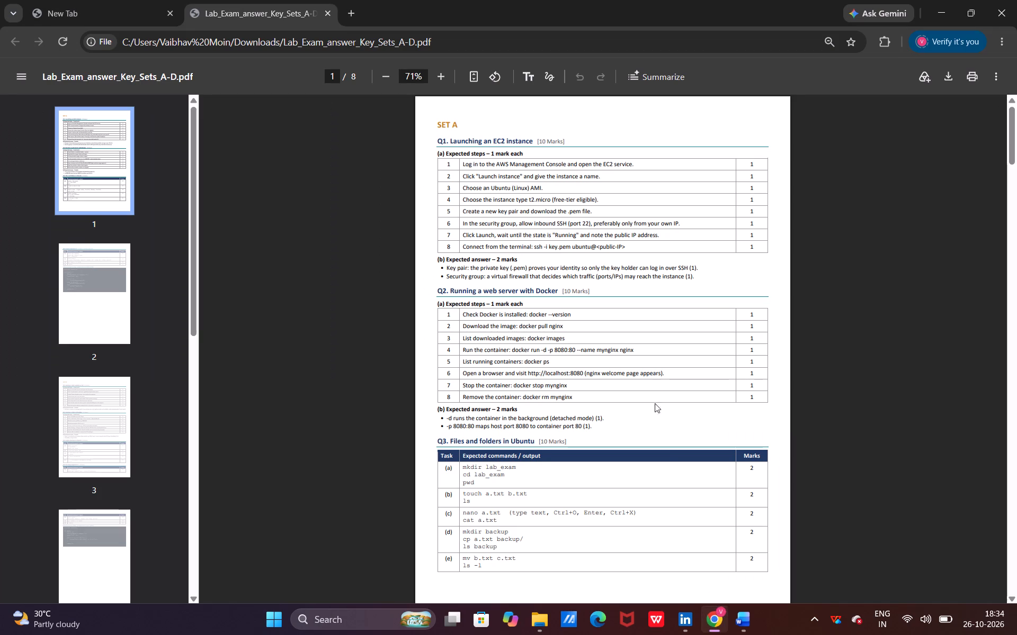
scroll(653, 352, up, 1)
click(748, 624)
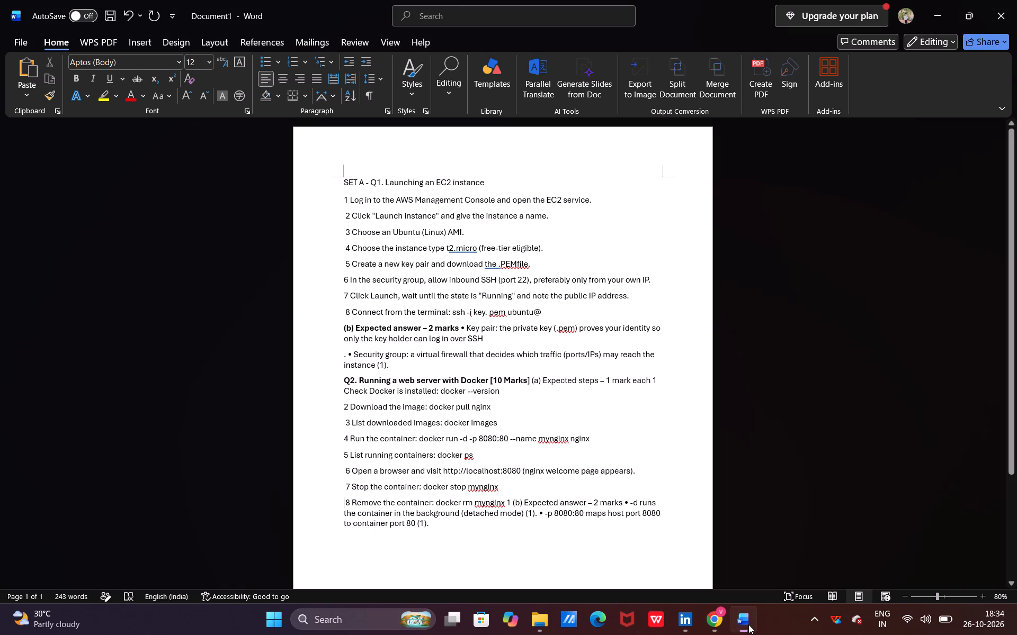
click(511, 502)
key(BackSpace)
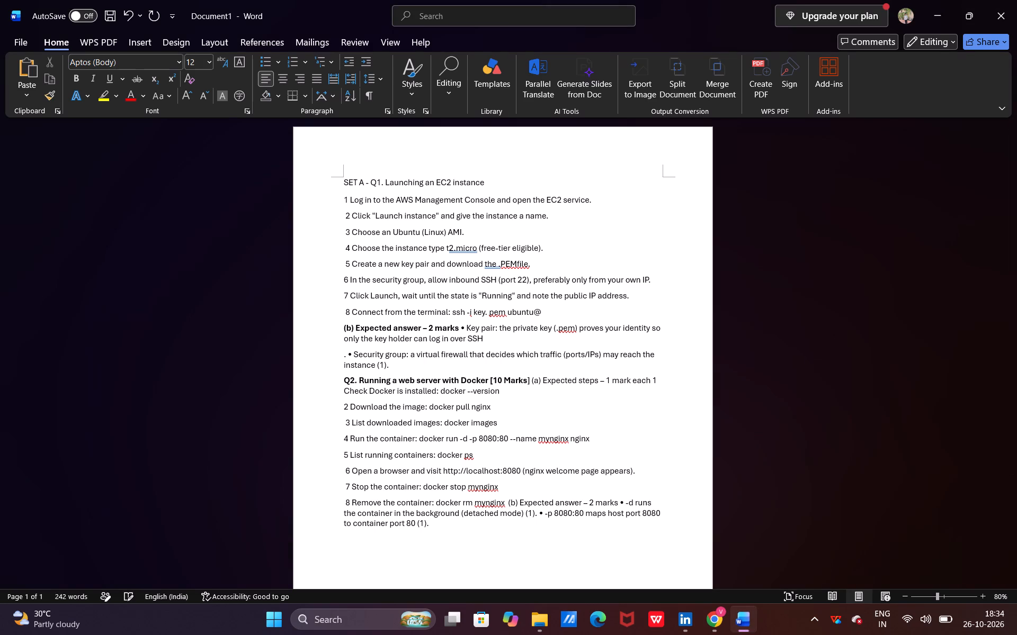
key(Return)
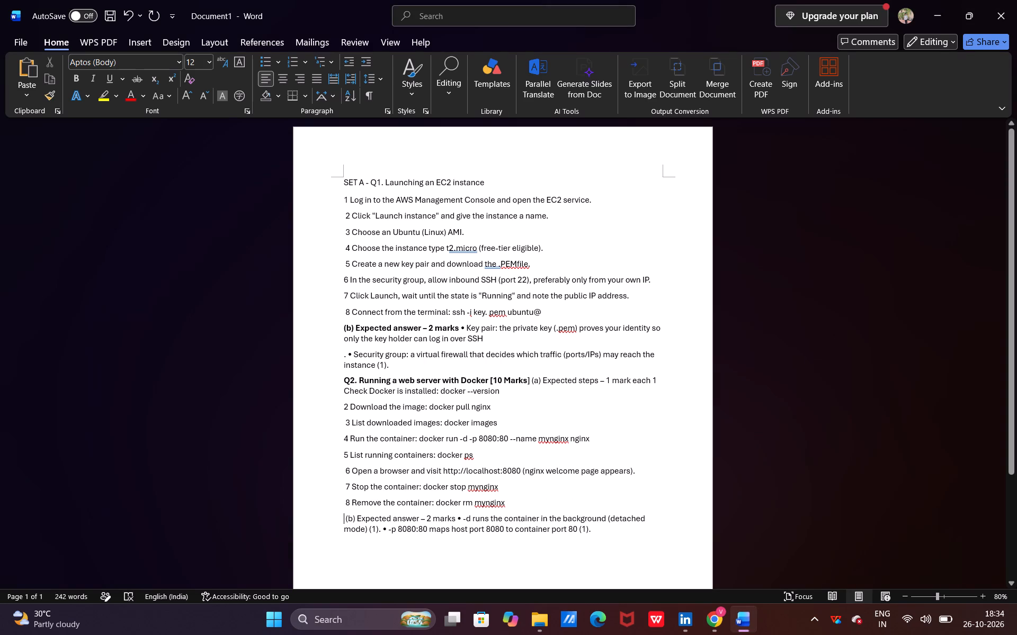
Make the "(b) Expected answer – 2 marks" heading under Q2 bold.
drag(343, 514, 440, 518)
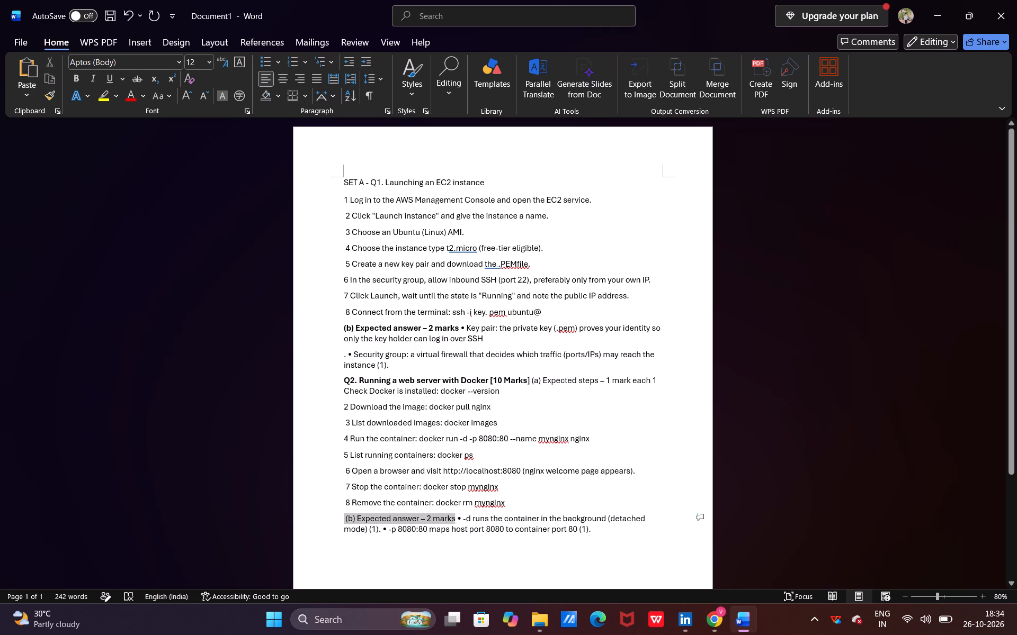
drag(440, 518, 456, 516)
click(463, 497)
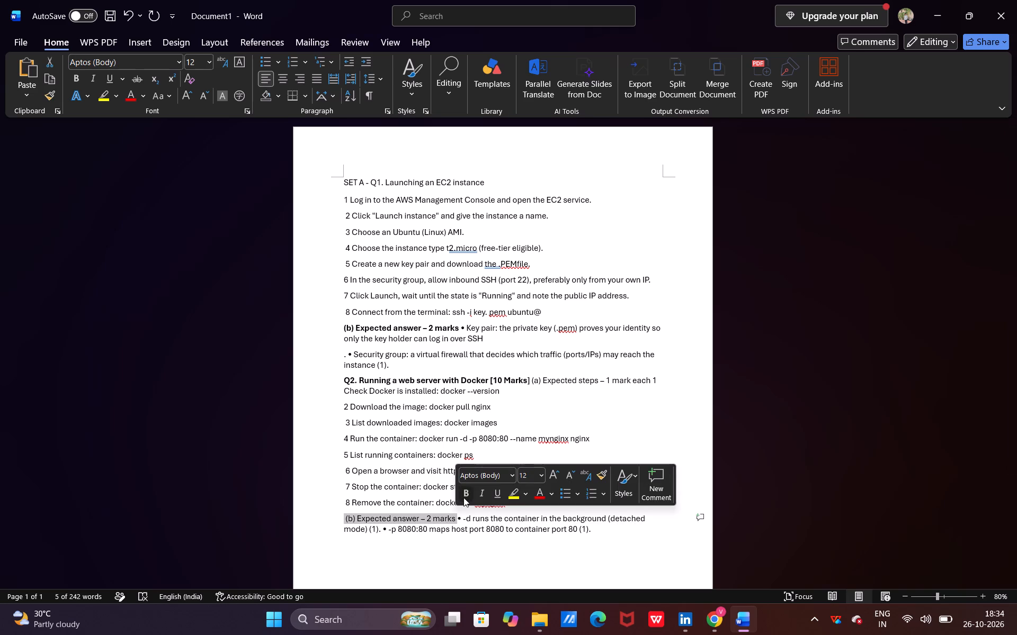
In the answer key PDF, copy the Set A text from the Q3 Files and folders heading through Q4 task (d), ./prog.
scroll(463, 497, down, 1)
scroll(498, 531, down, 1)
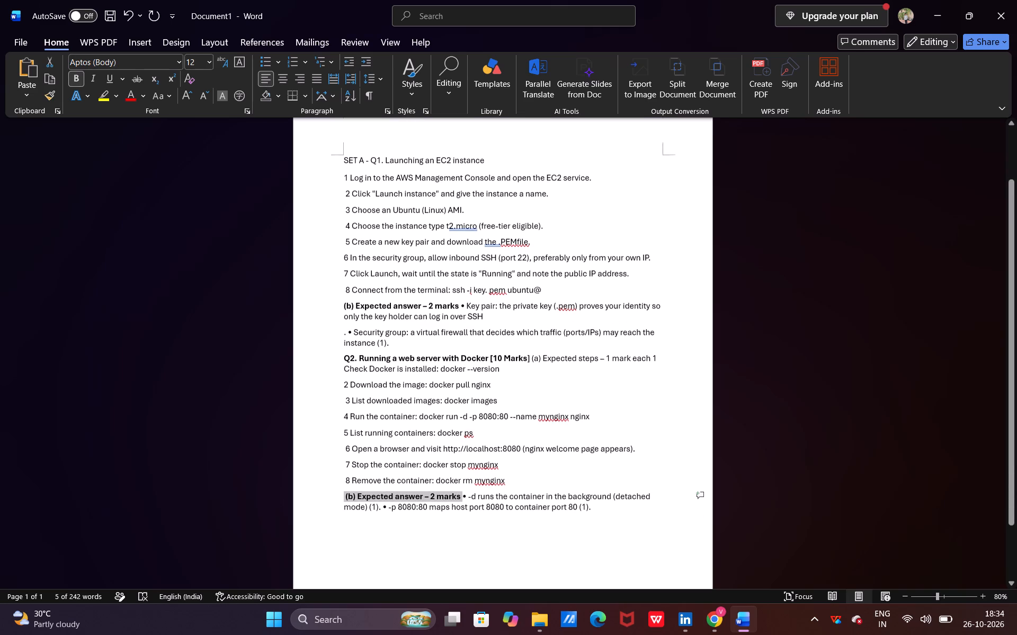
scroll(498, 531, down, 2)
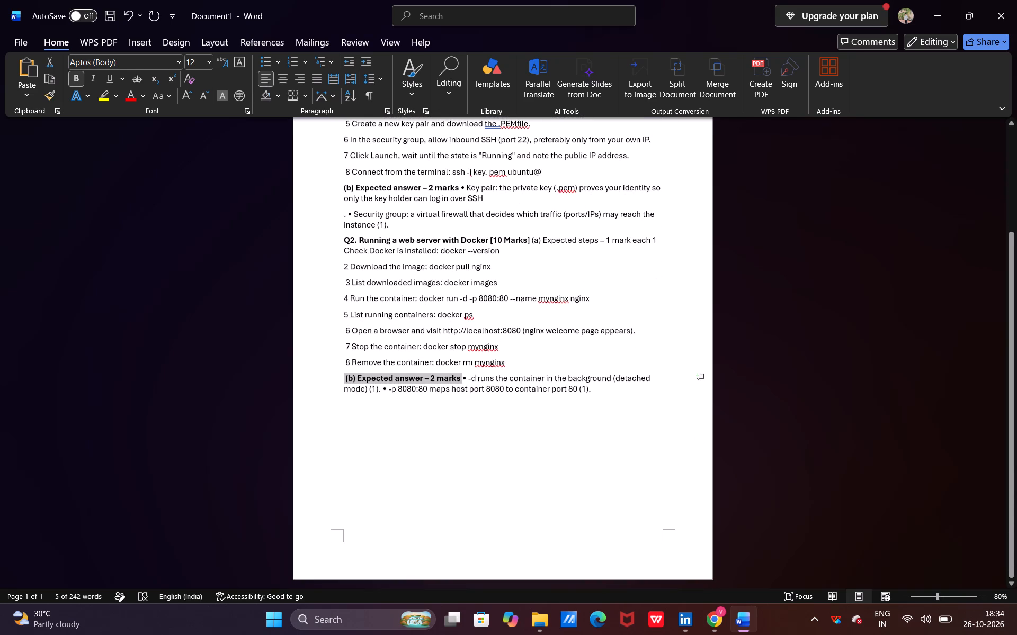
scroll(498, 531, down, 1)
click(715, 615)
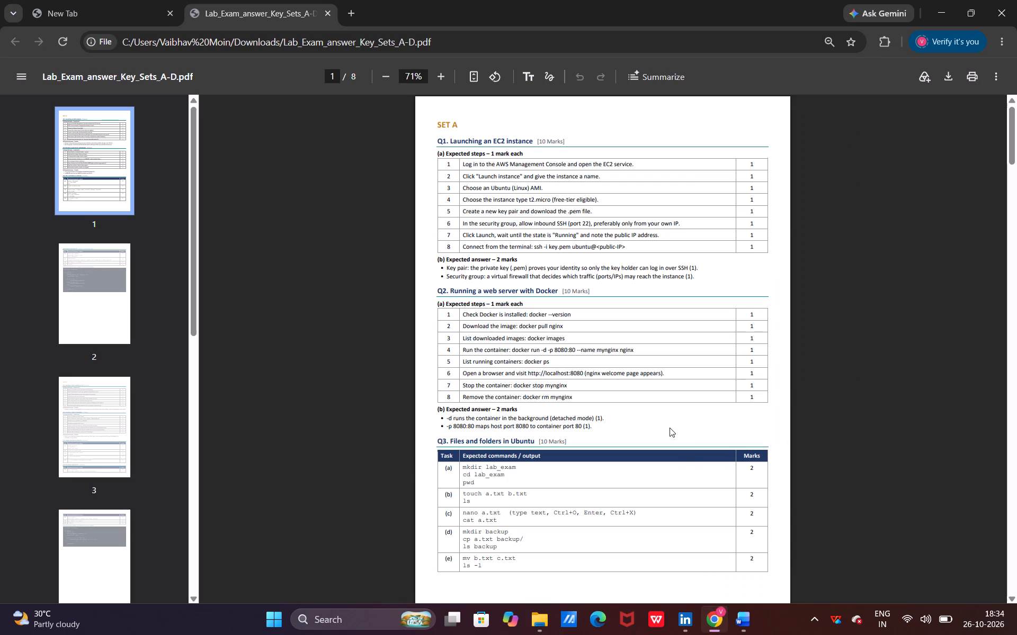
scroll(670, 428, down, 4)
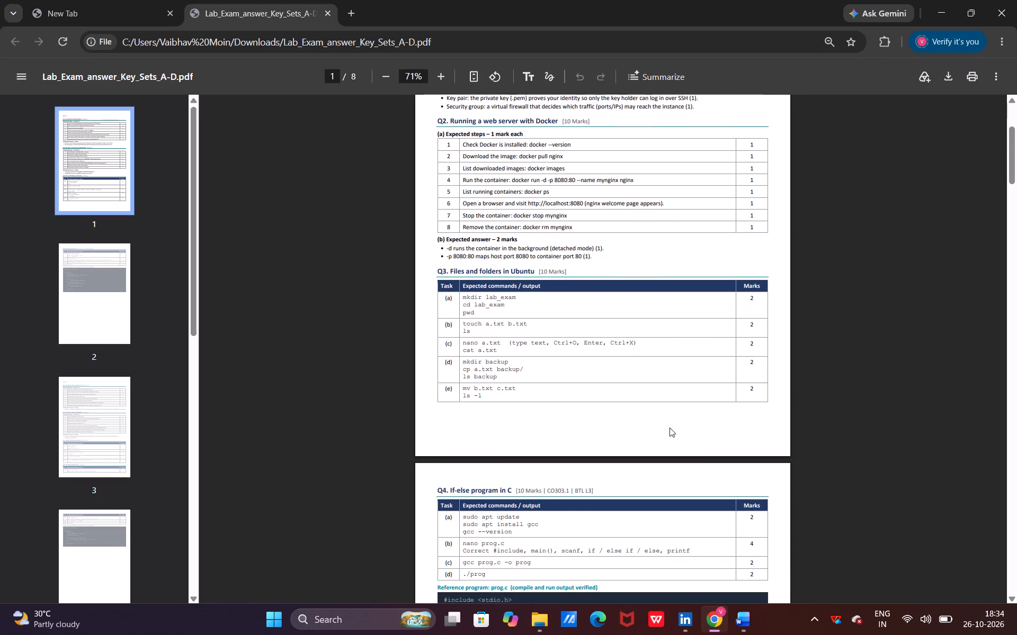
scroll(670, 428, down, 2)
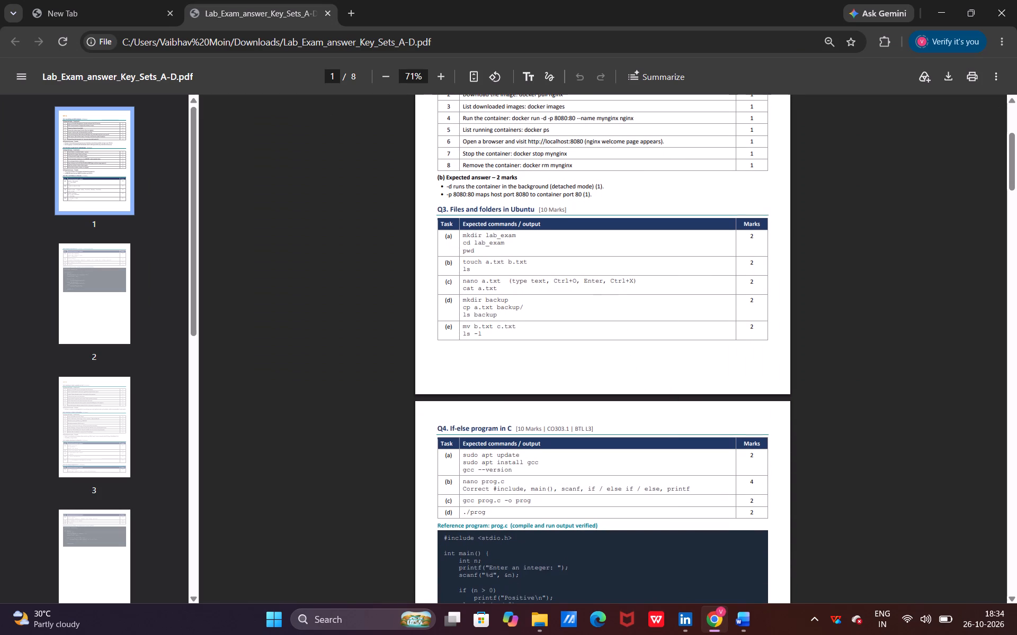
drag(435, 207, 519, 342)
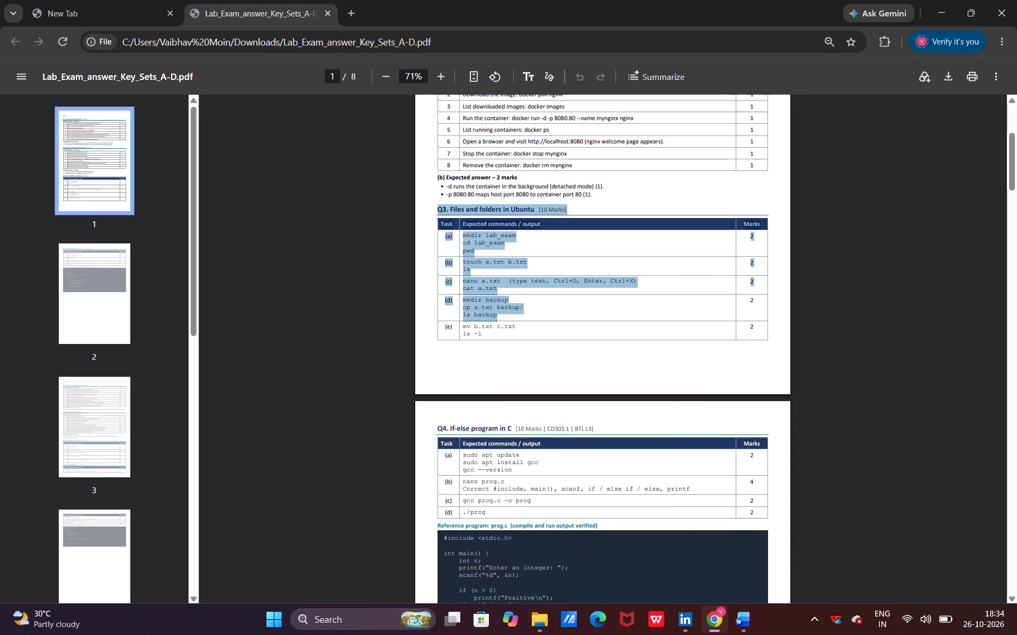
drag(519, 342, 527, 360)
drag(527, 360, 540, 542)
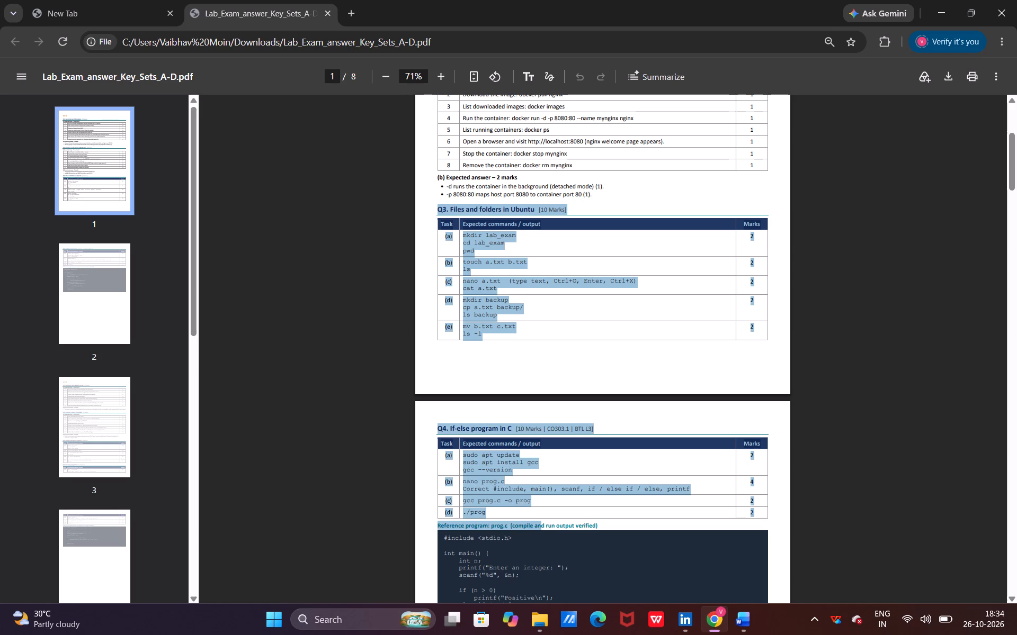
drag(540, 542, 576, 531)
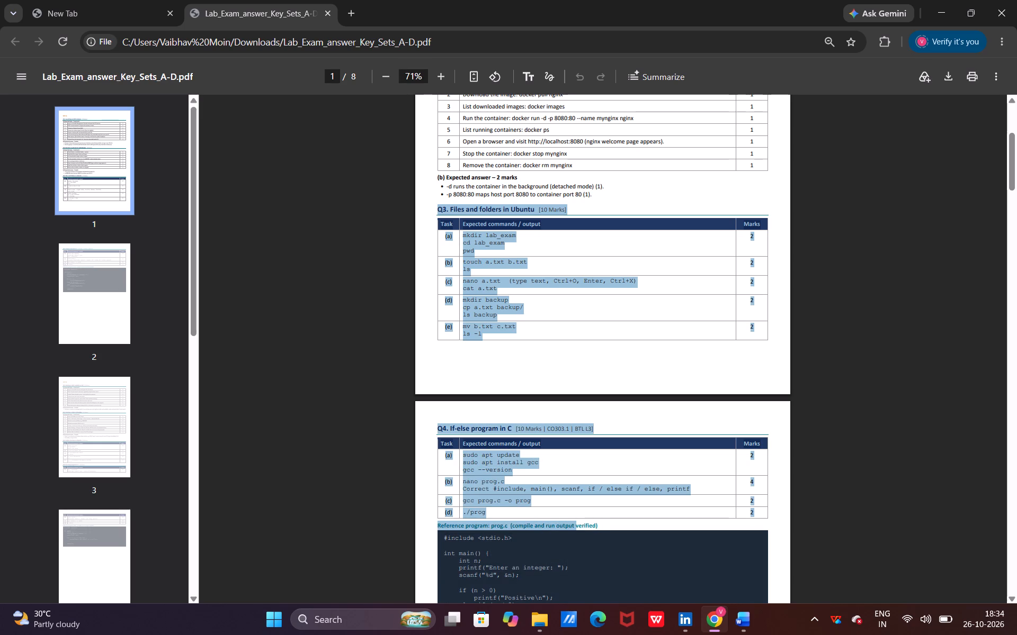
drag(576, 531, 636, 485)
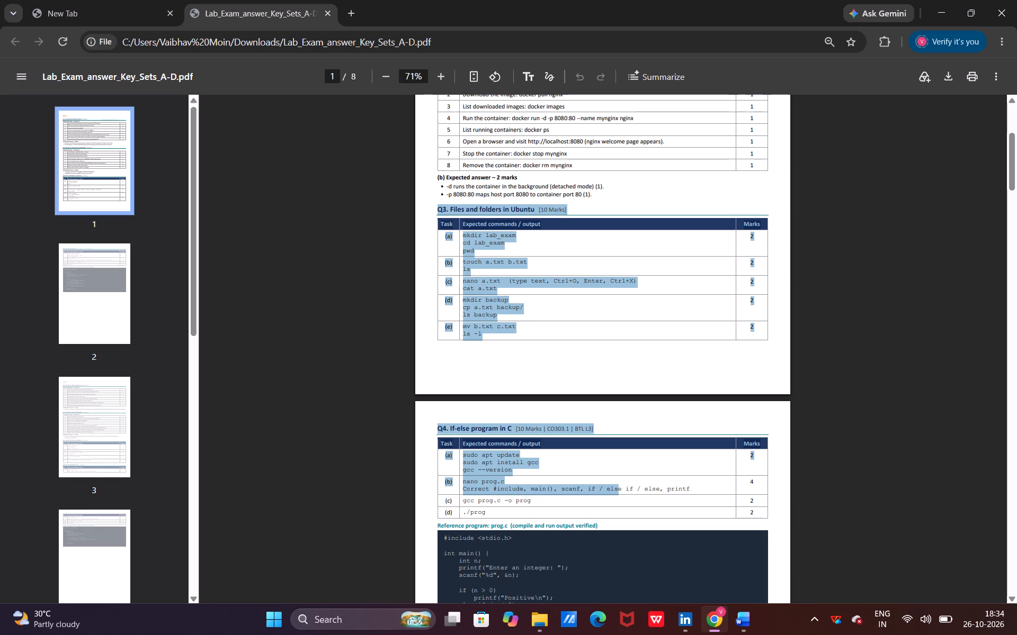
drag(636, 485, 856, 509)
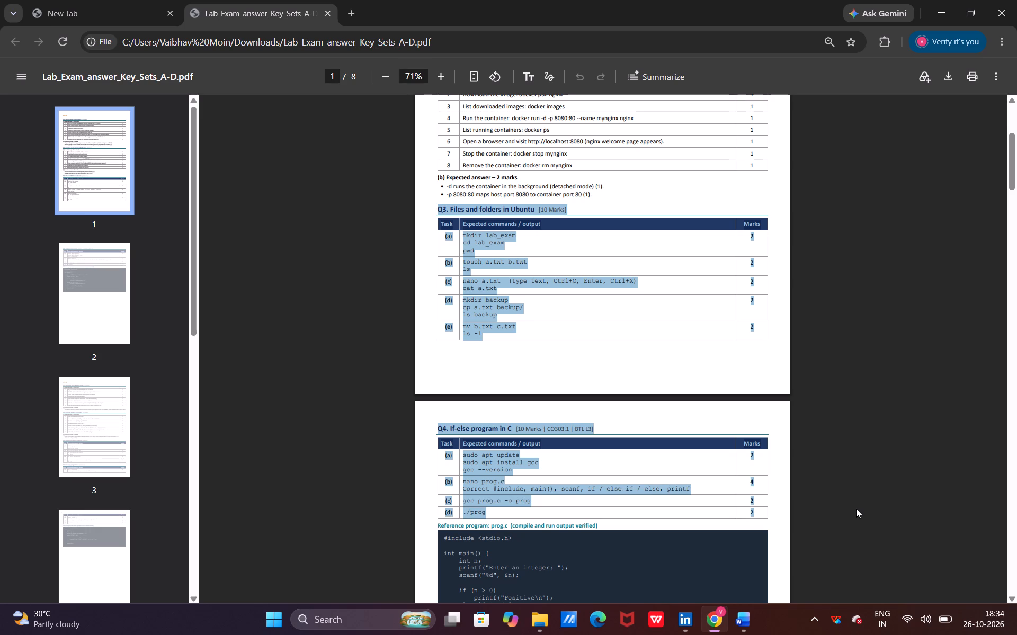
key(ctrl+c)
In the Word document, paste the copied Q3 and Q4 text on a new line after the Q2 part (b) answer.
click(751, 619)
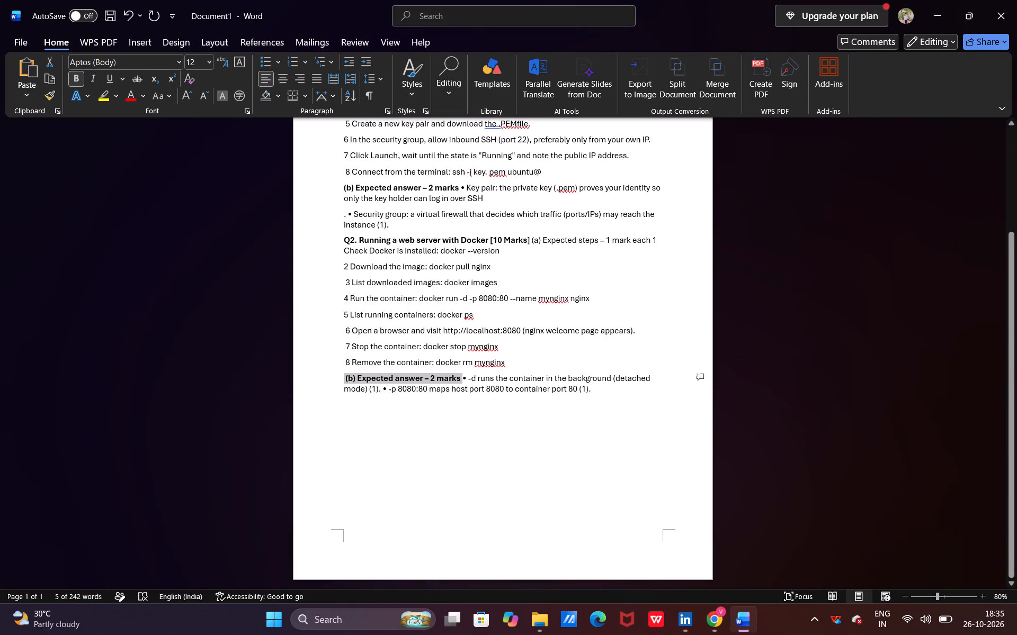
click(588, 392)
key(Return)
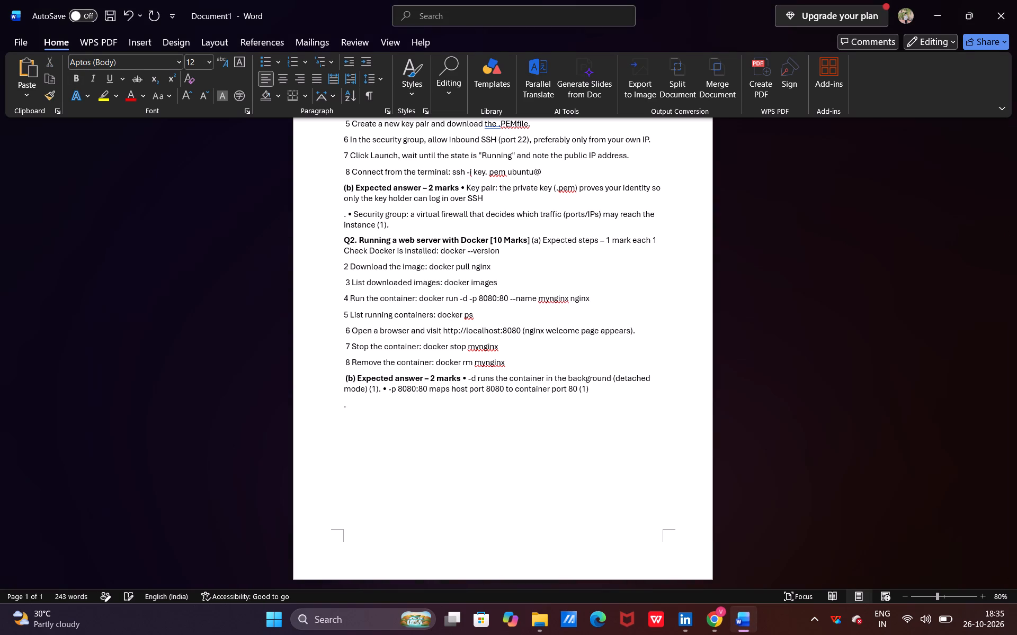
key(ctrl+v)
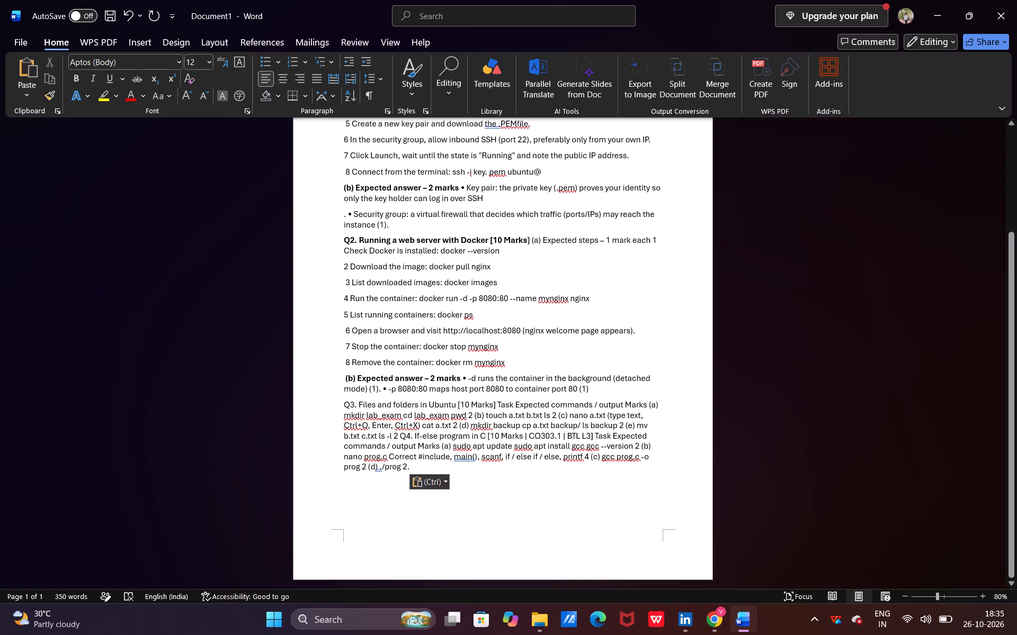
Arrange the answer key PDF and the Word document side by side and clear the PDF text selection.
click(713, 612)
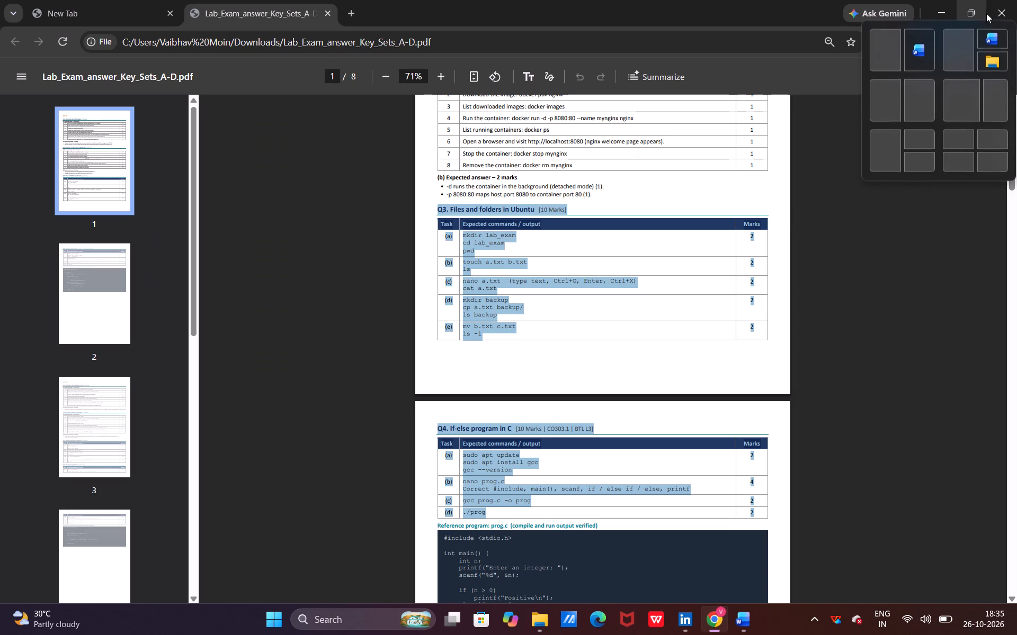
click(907, 42)
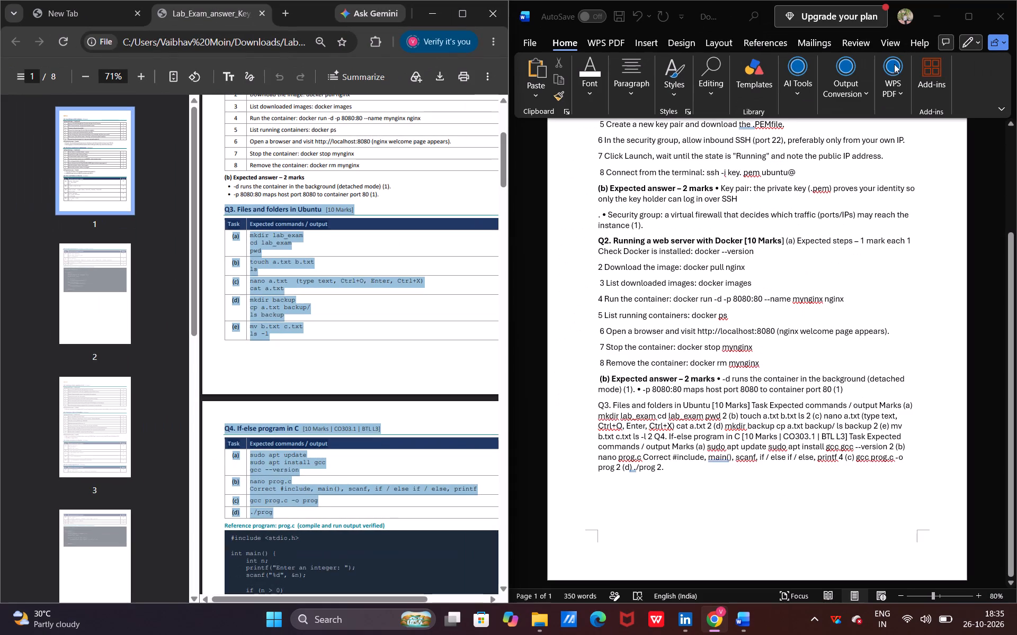
click(203, 340)
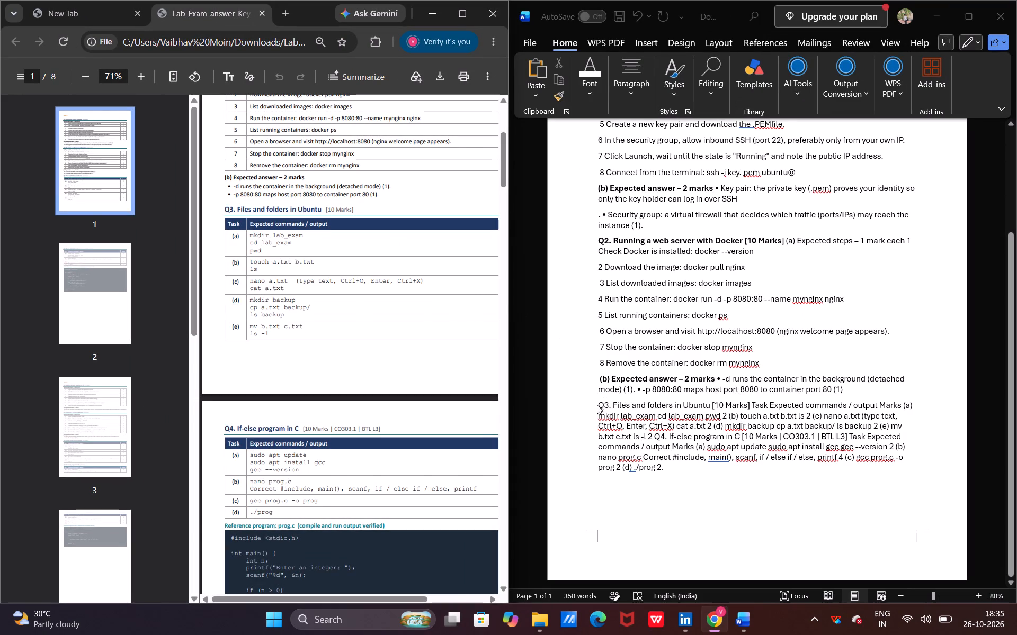
Make the heading "Q3. Files and folders in Ubuntu [10 Marks]" bold in the Word document.
click(601, 403)
drag(601, 403, 613, 406)
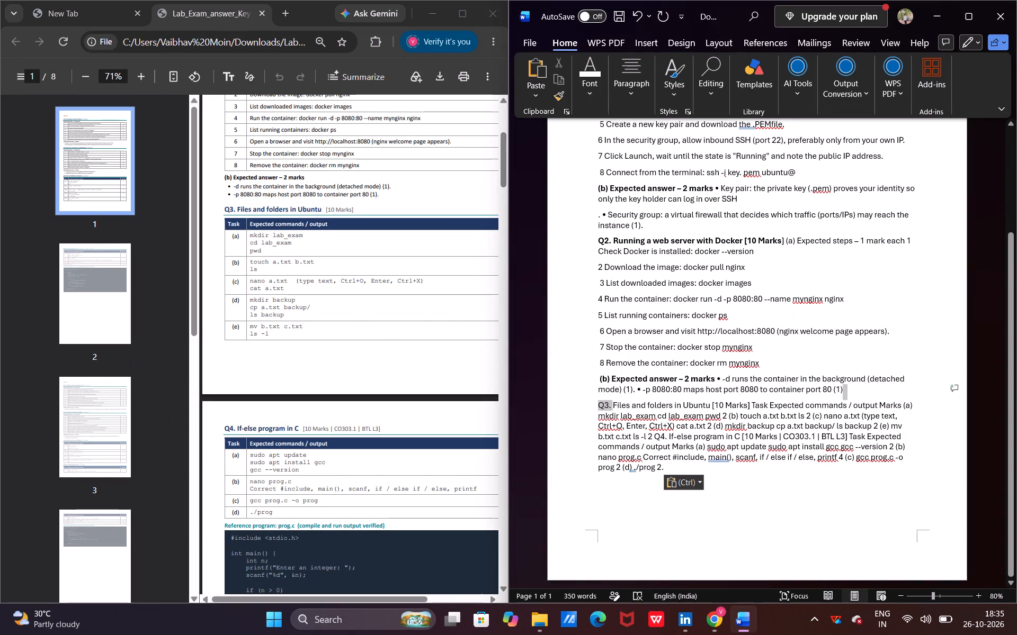
drag(613, 406, 735, 403)
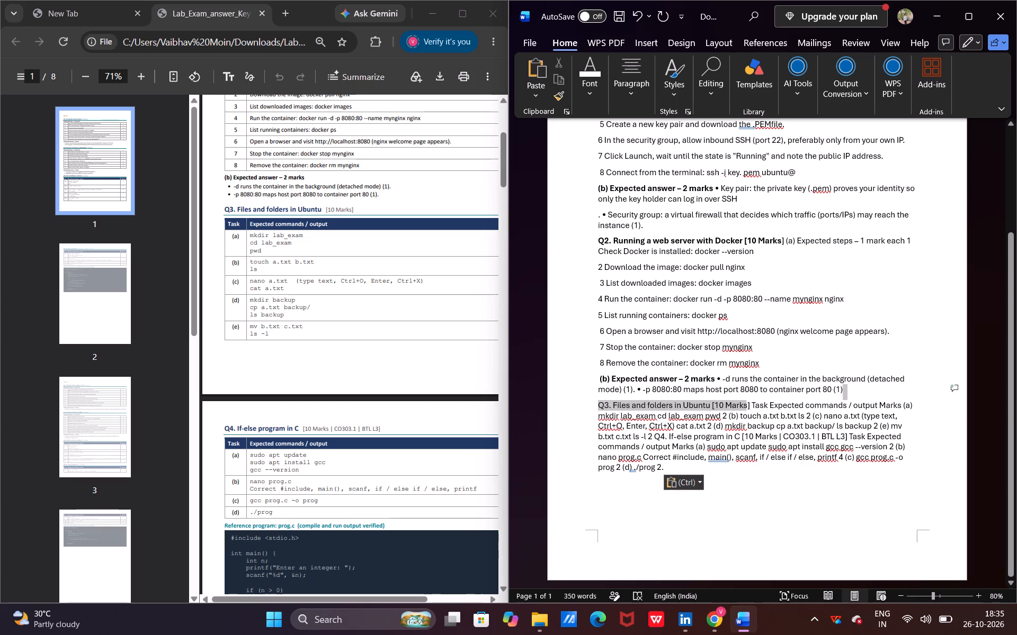
drag(735, 403, 751, 402)
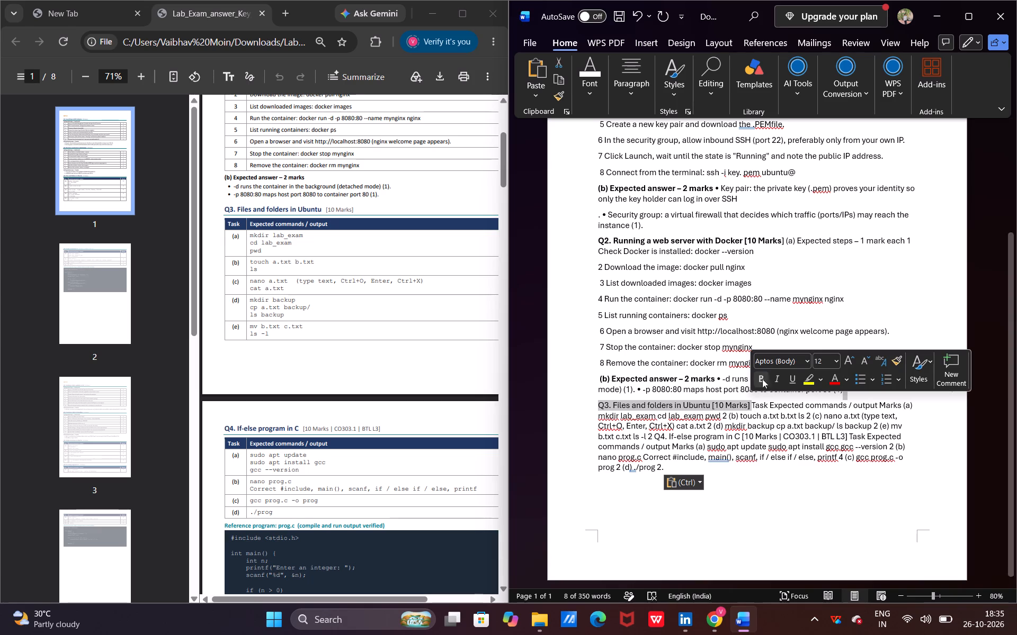
click(761, 375)
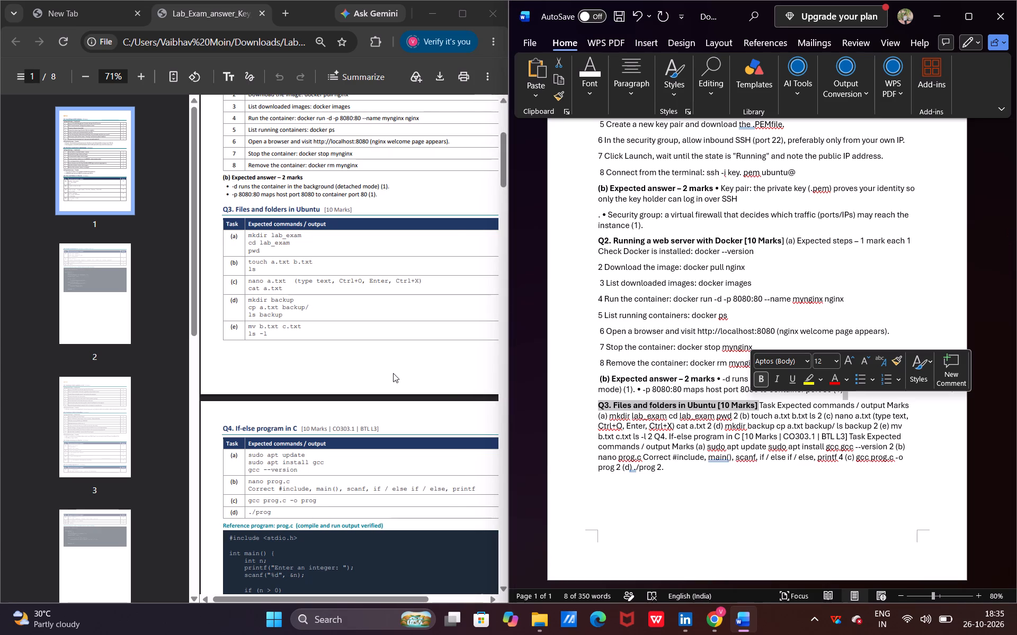
Delete the stray mark number 2 after each Q3 task, (a) through (e), in the Word document.
scroll(393, 373, left, 1)
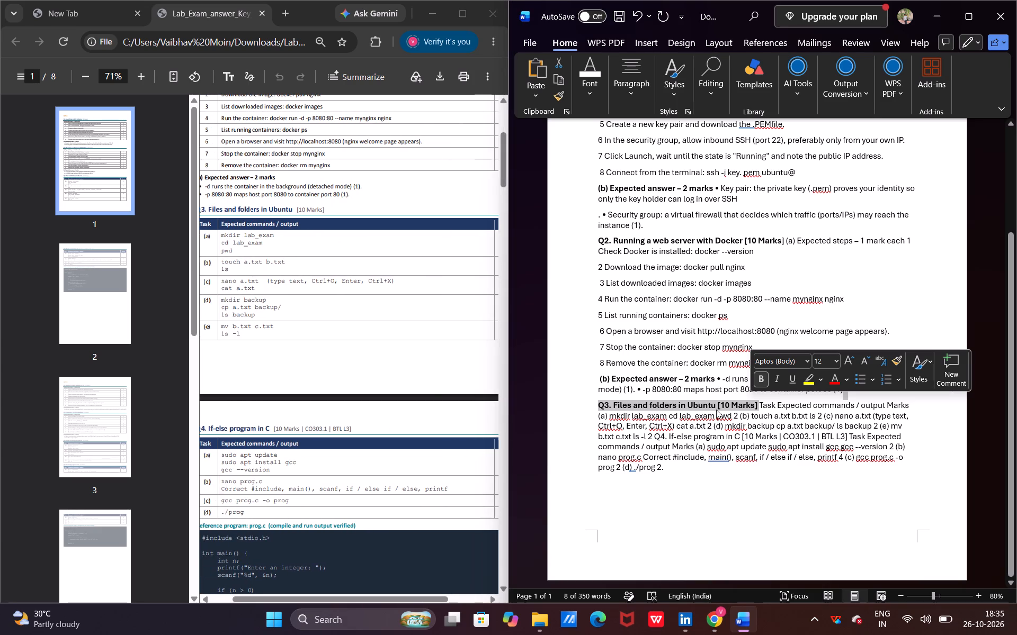
click(738, 411)
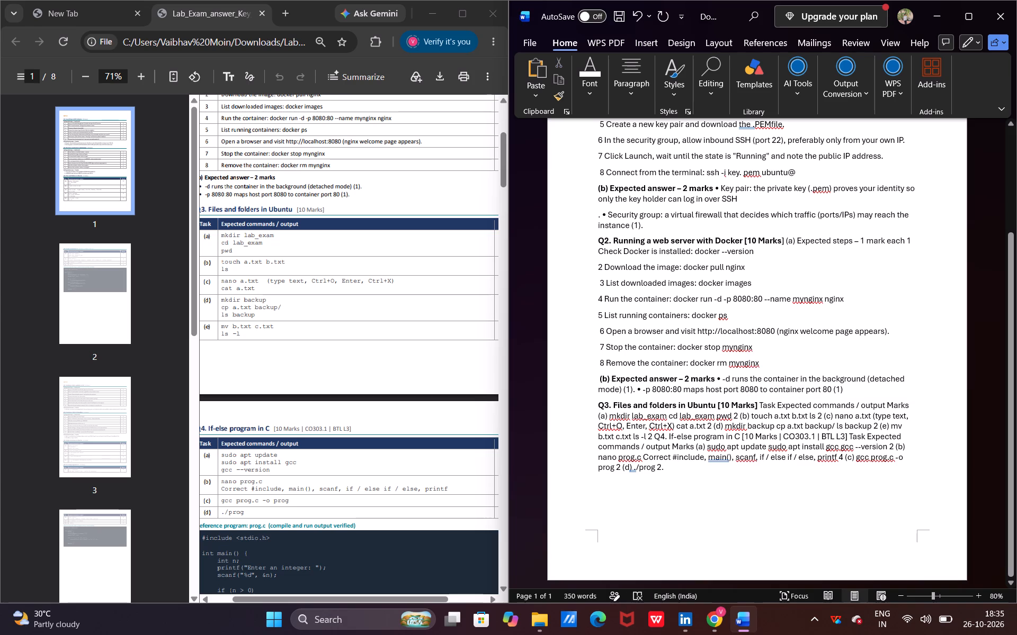
key(BackSpace)
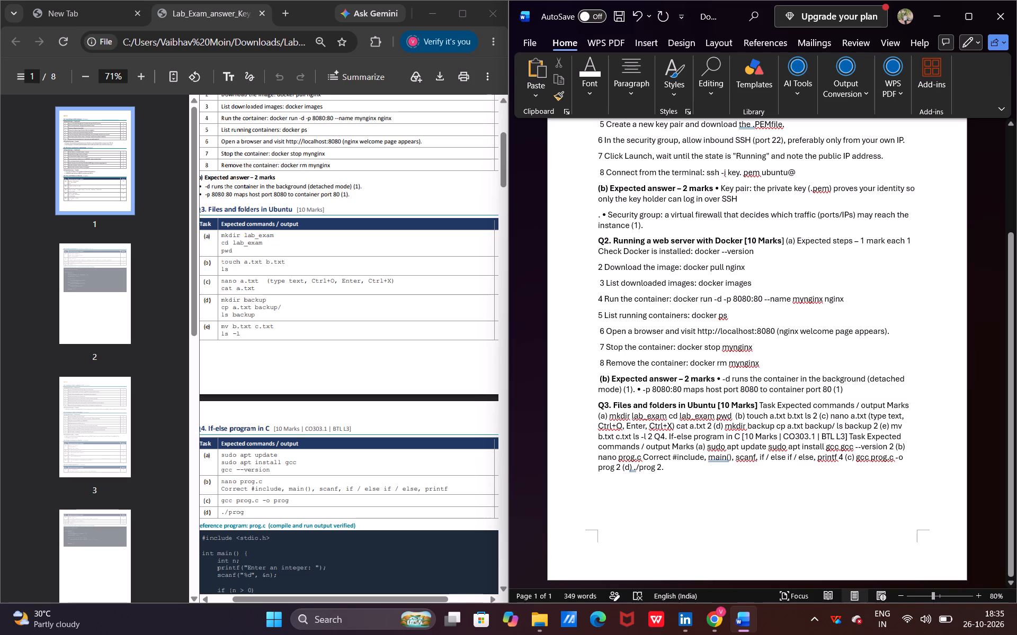
click(817, 415)
key(BackSpace)
click(710, 430)
key(BackSpace)
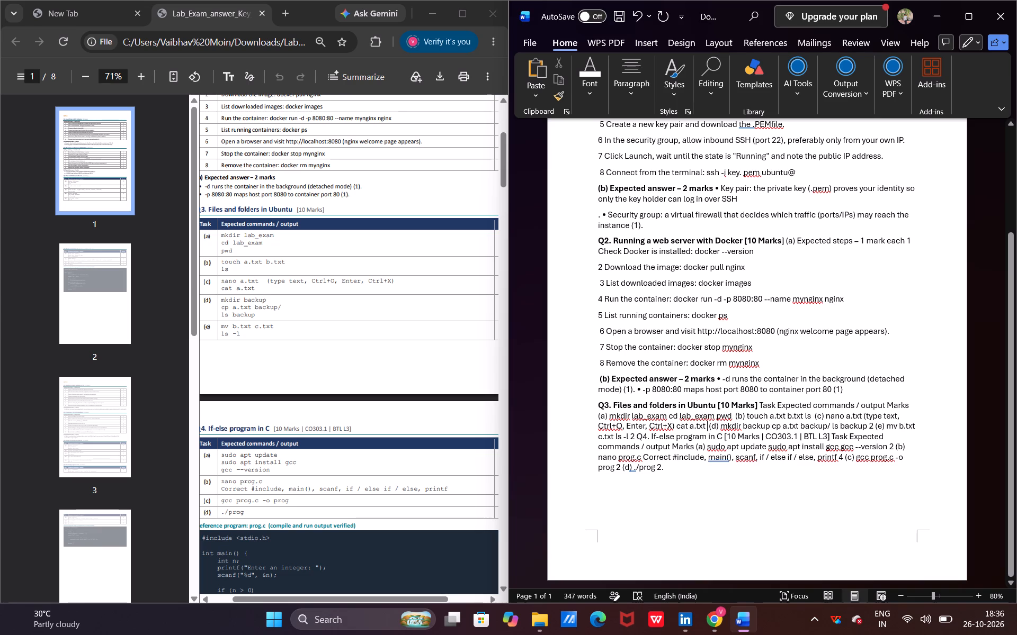
click(876, 424)
key(BackSpace)
key(BackSpace)
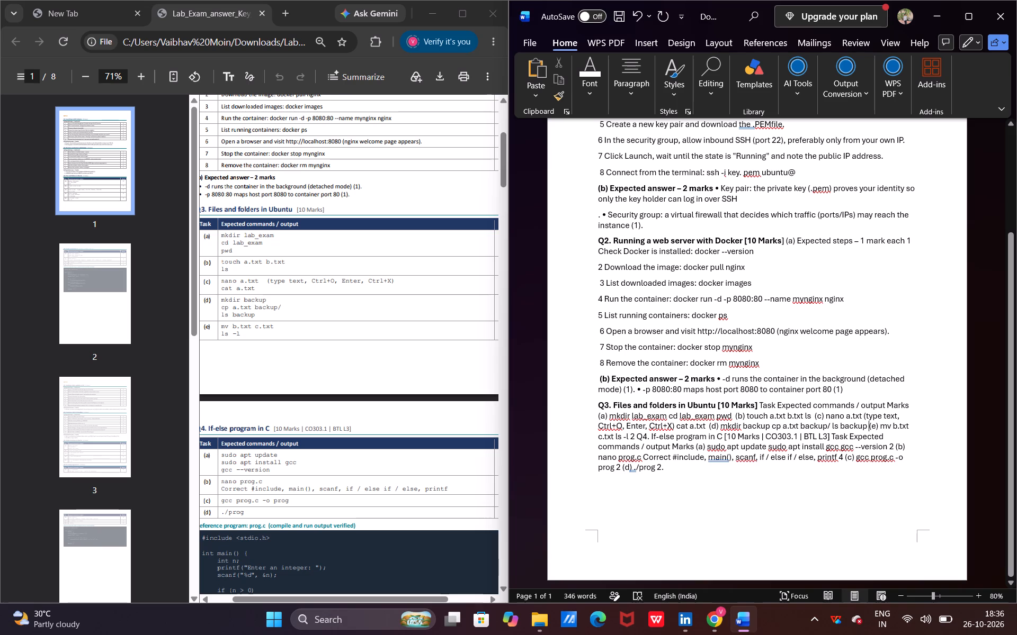
click(635, 438)
key(BackSpace)
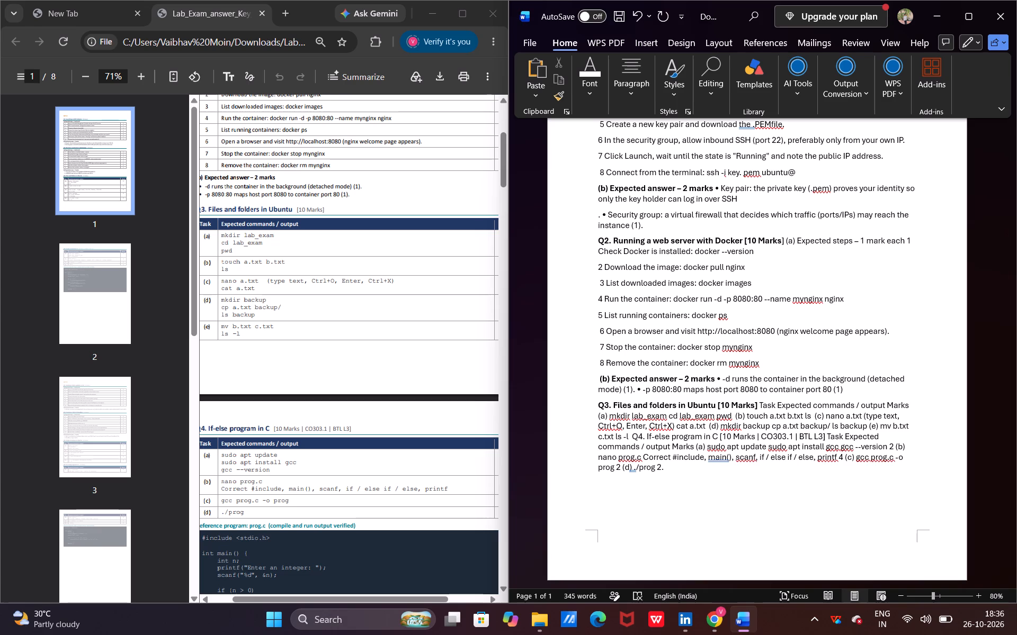
Put the Q4 text on its own line and make "Q4. If-else program in C [10 Marks" bold.
key(Return)
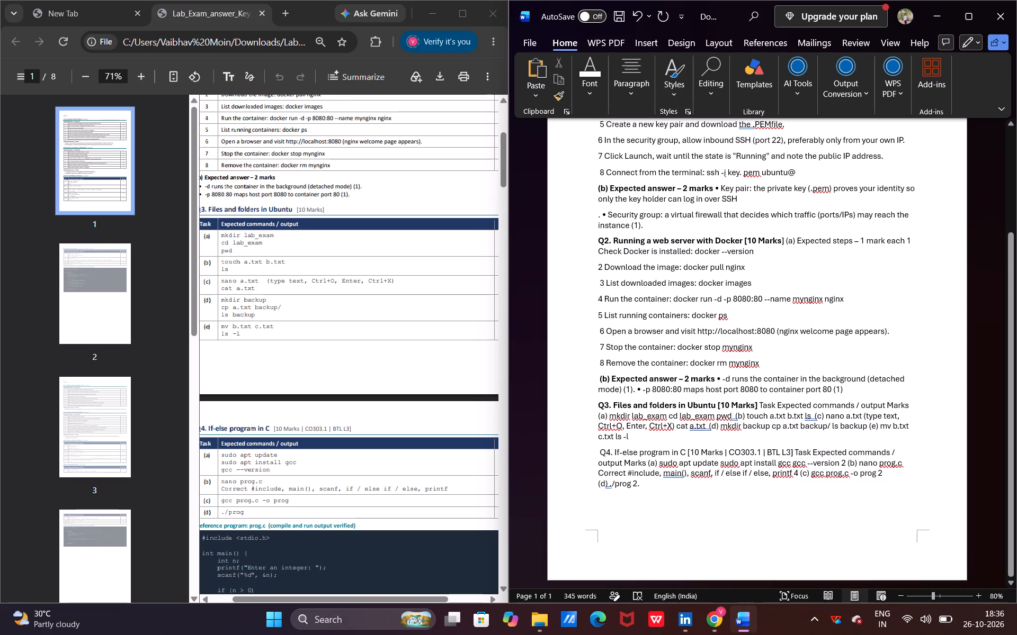
scroll(644, 442, down, 1)
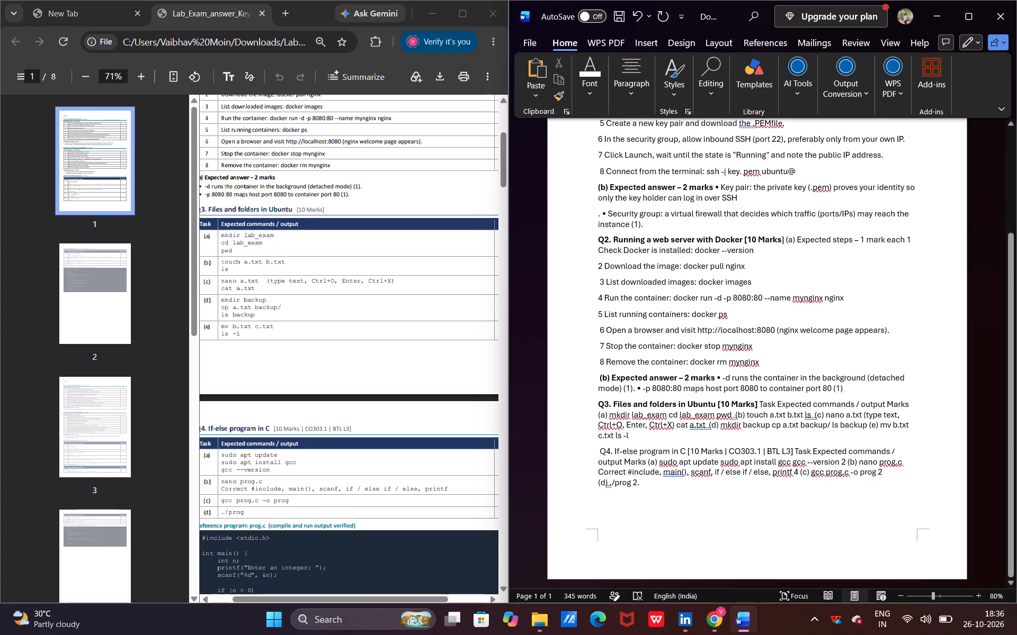
click(594, 452)
drag(594, 452, 677, 448)
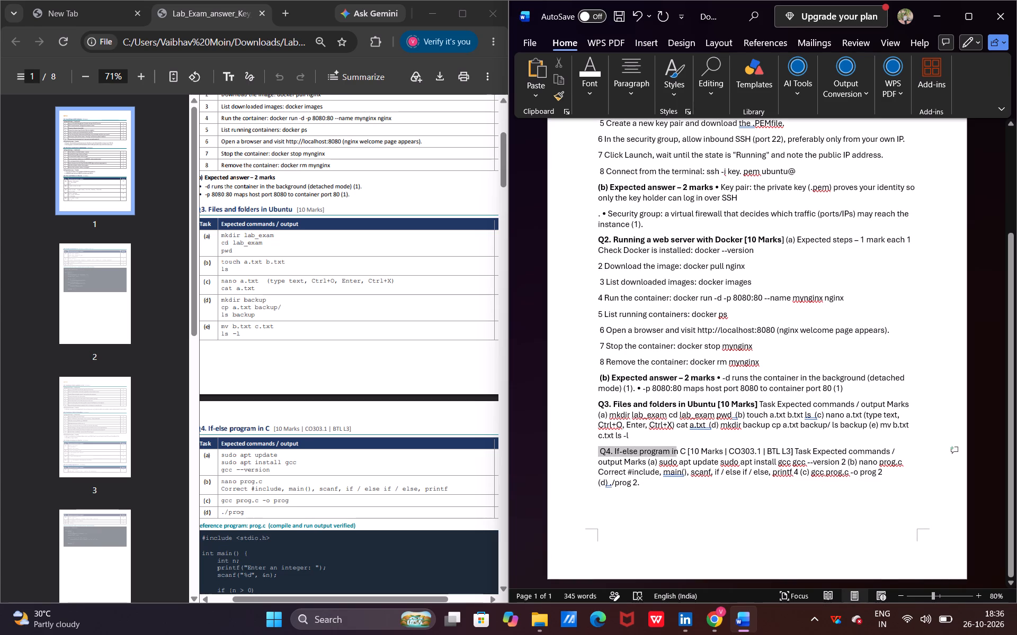
drag(677, 448, 722, 448)
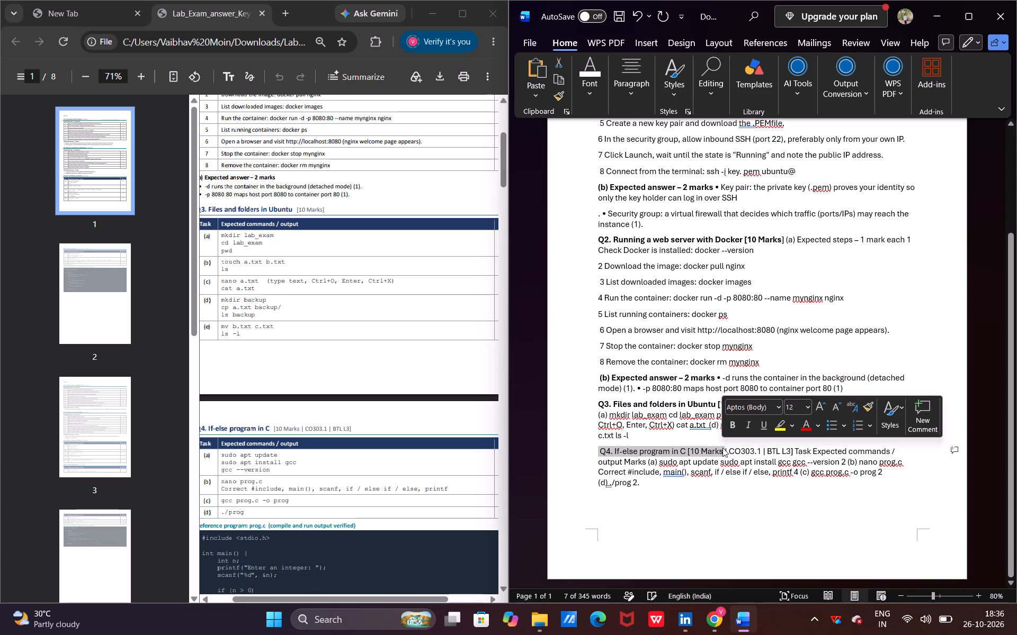
click(728, 425)
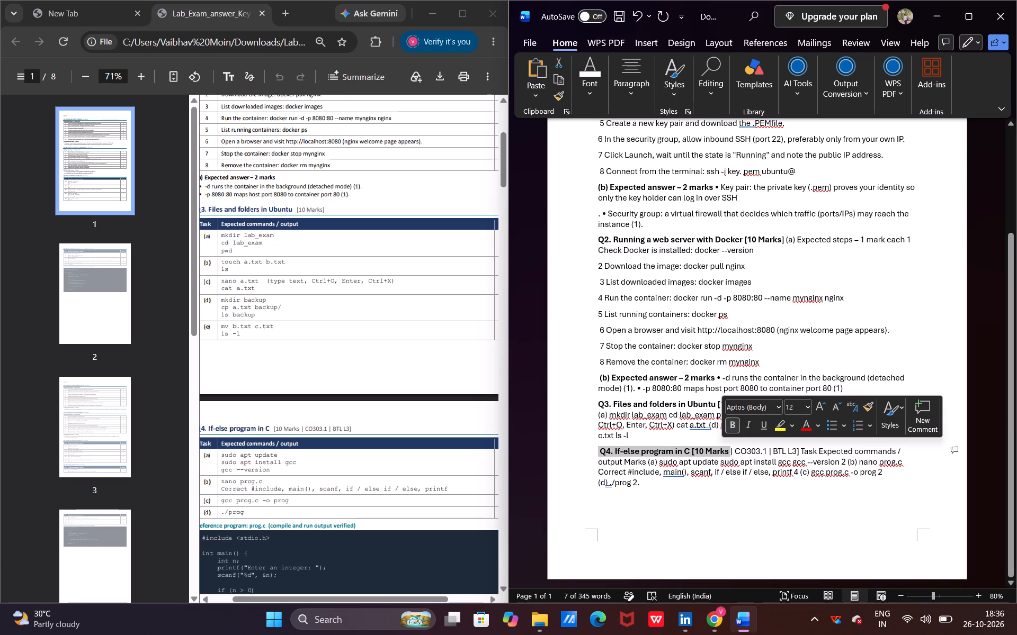
Delete "CO303.1 | BTL L3]" from the Q4 heading and start the "Task Expected commands" text on a new line.
click(799, 453)
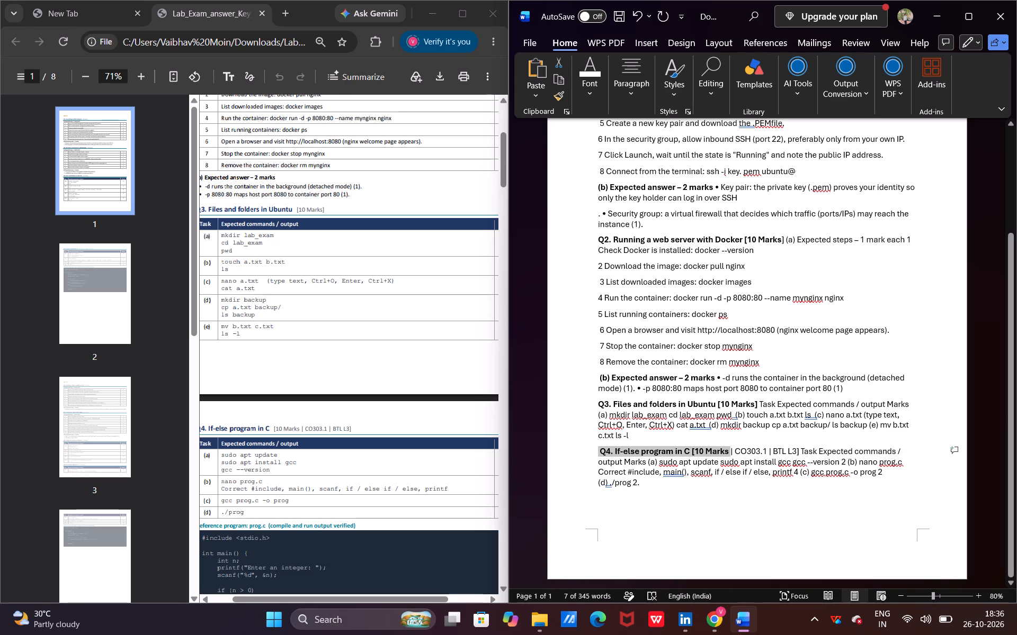
key(BackSpace)
key(BackSpace)
key(BackSpace)
key(BackSpace)
key(BackSpace)
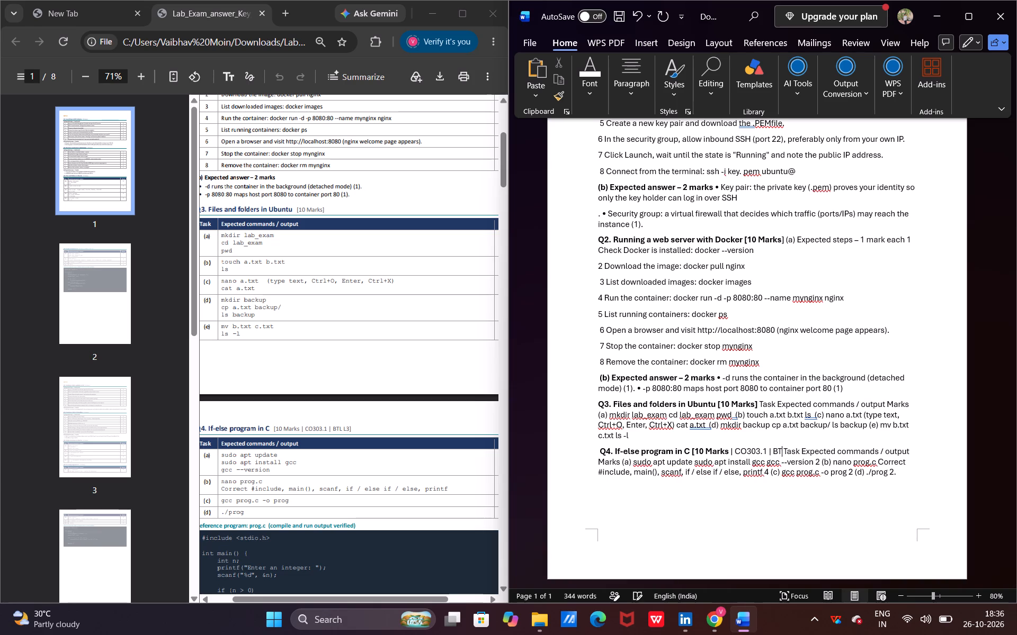
key(BackSpace)
key(BackSpace)
key(BackSpace)
key(BackSpace)
key(BackSpace)
key(BackSpace)
key(BackSpace)
key(BackSpace)
key(BackSpace)
key(BackSpace)
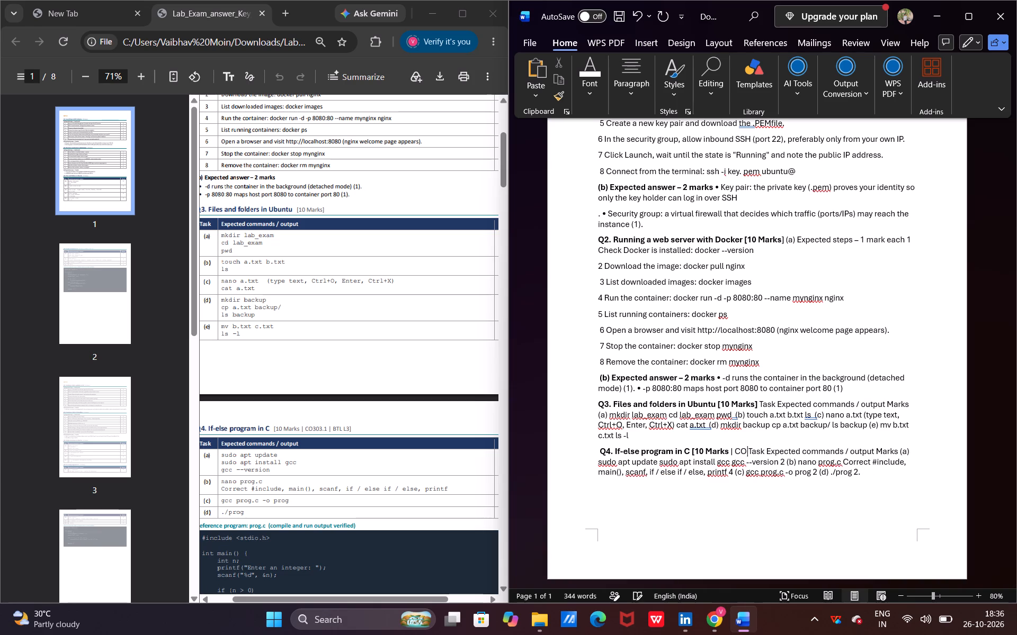
key(BackSpace)
key(BackSpace)
key(Return)
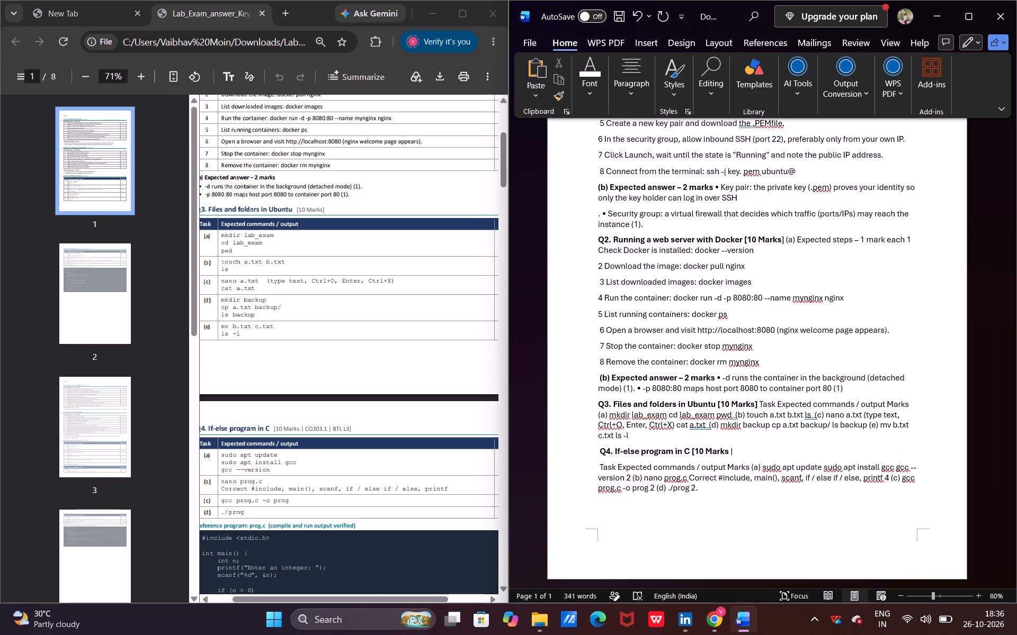
Look through the remaining sets in the answer key PDF, and review the Set A text in the Word document.
scroll(772, 447, down, 1)
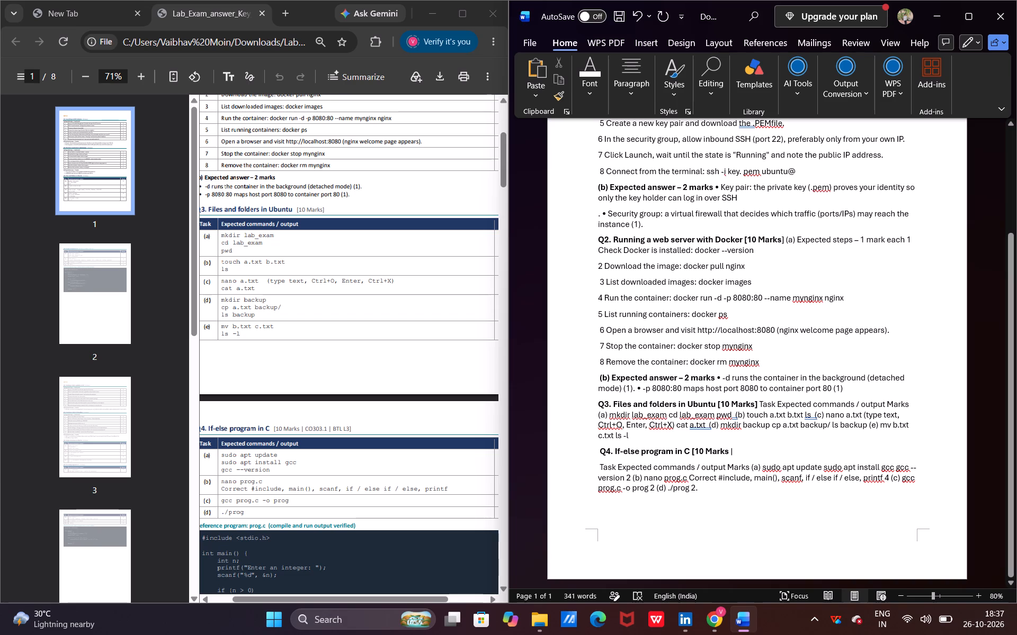
scroll(430, 246, up, 1)
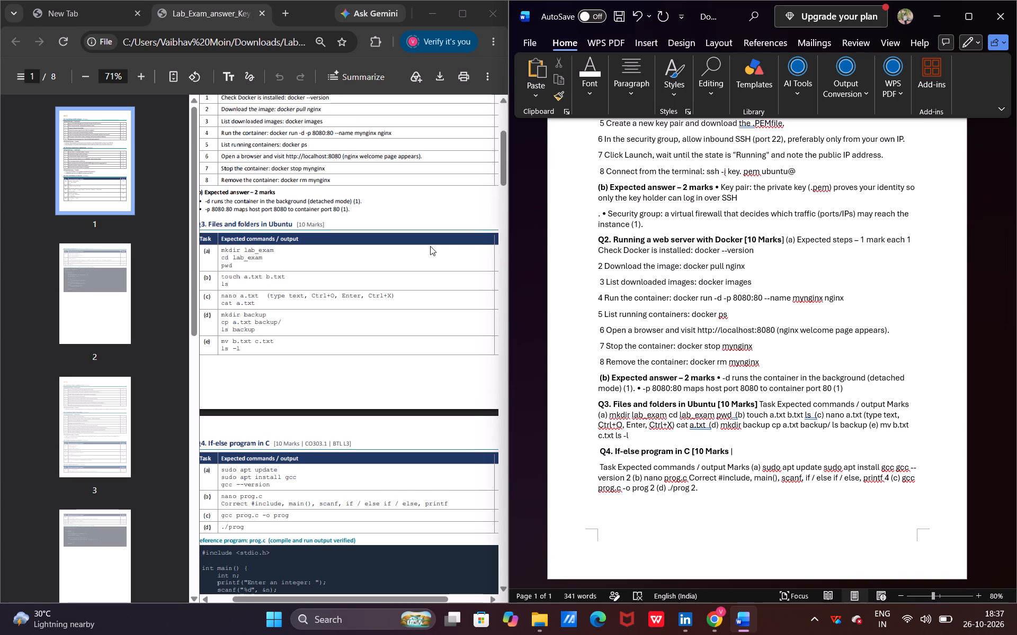
scroll(430, 246, down, 6)
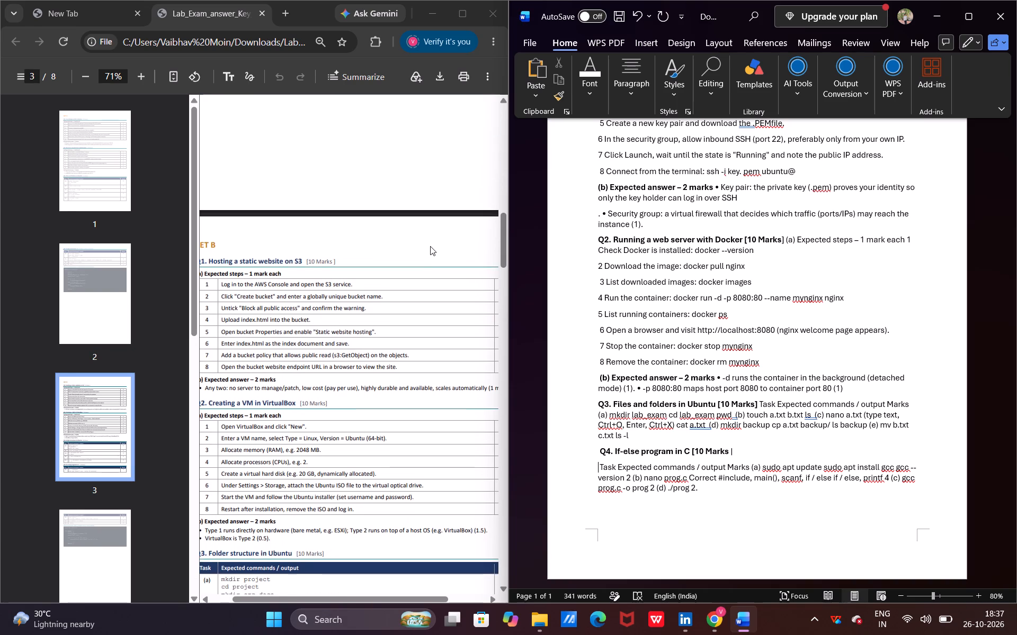
scroll(430, 246, down, 4)
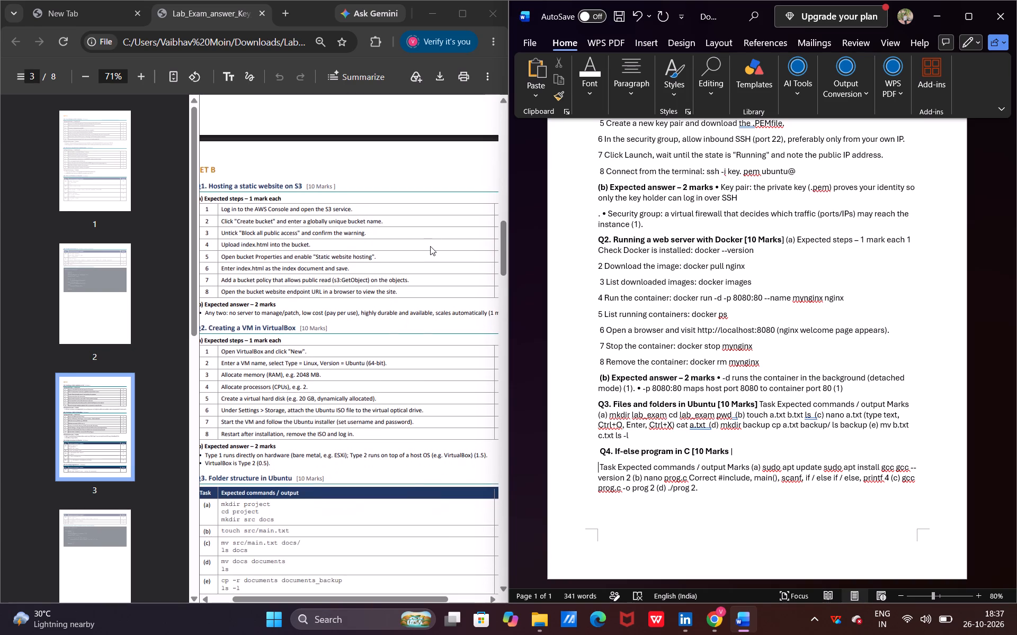
scroll(430, 246, down, 5)
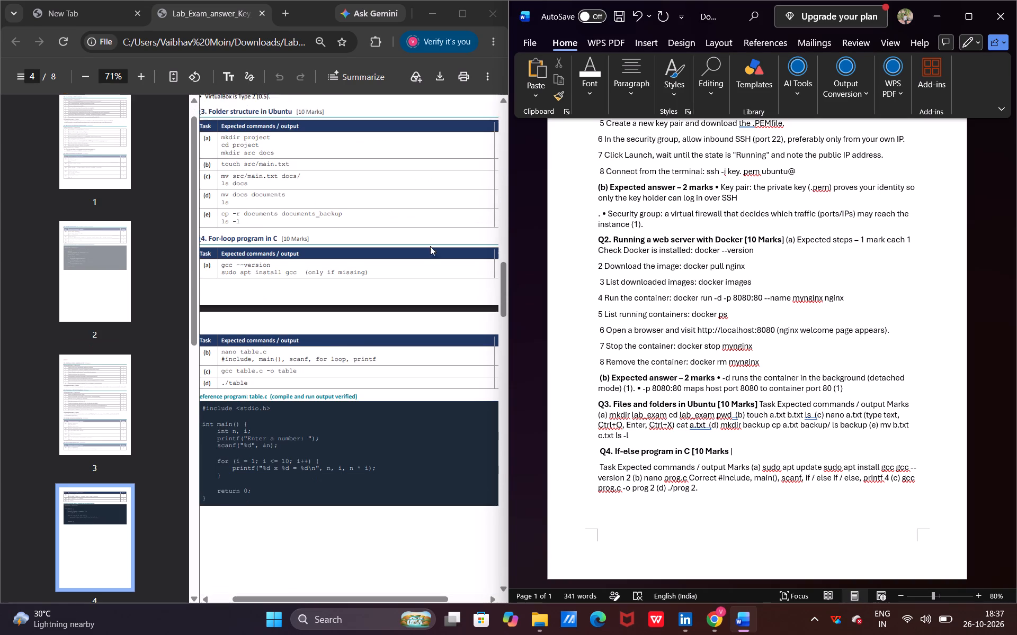
scroll(430, 246, down, 8)
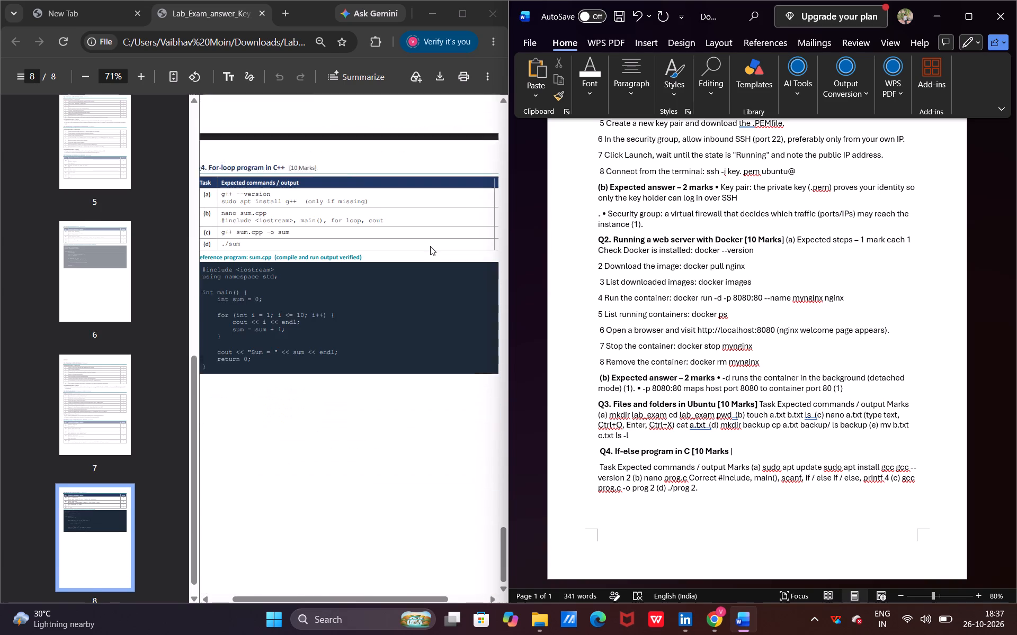
scroll(566, 253, up, 2)
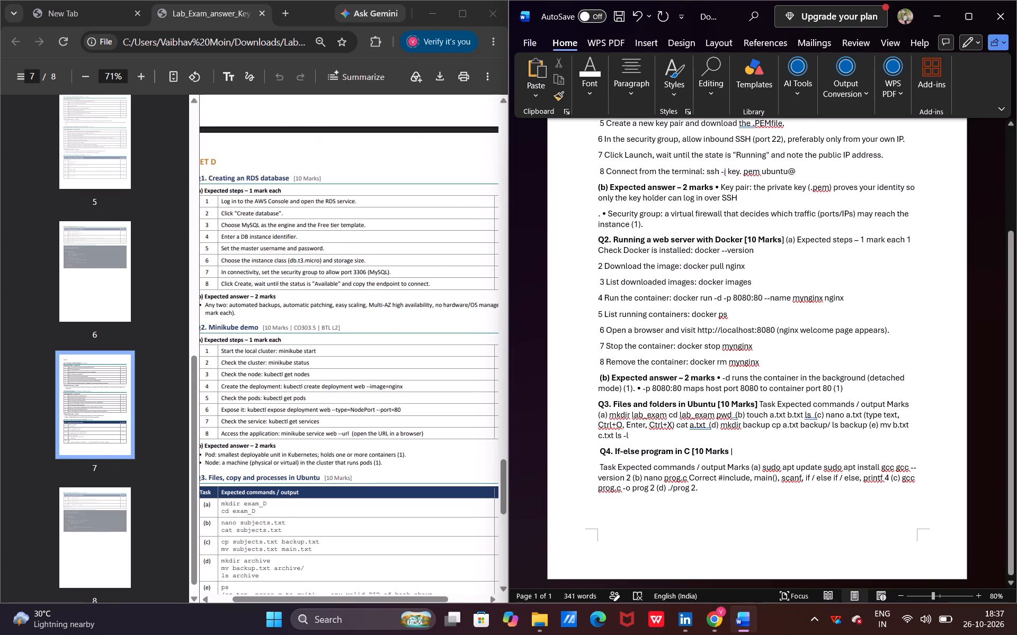
scroll(566, 253, up, 2)
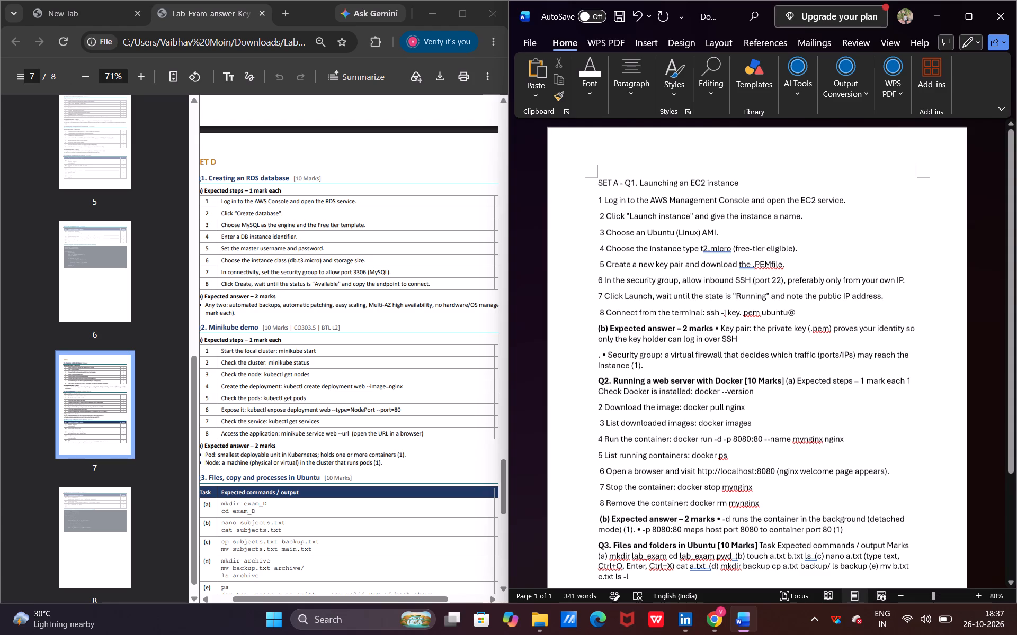
scroll(840, 277, down, 6)
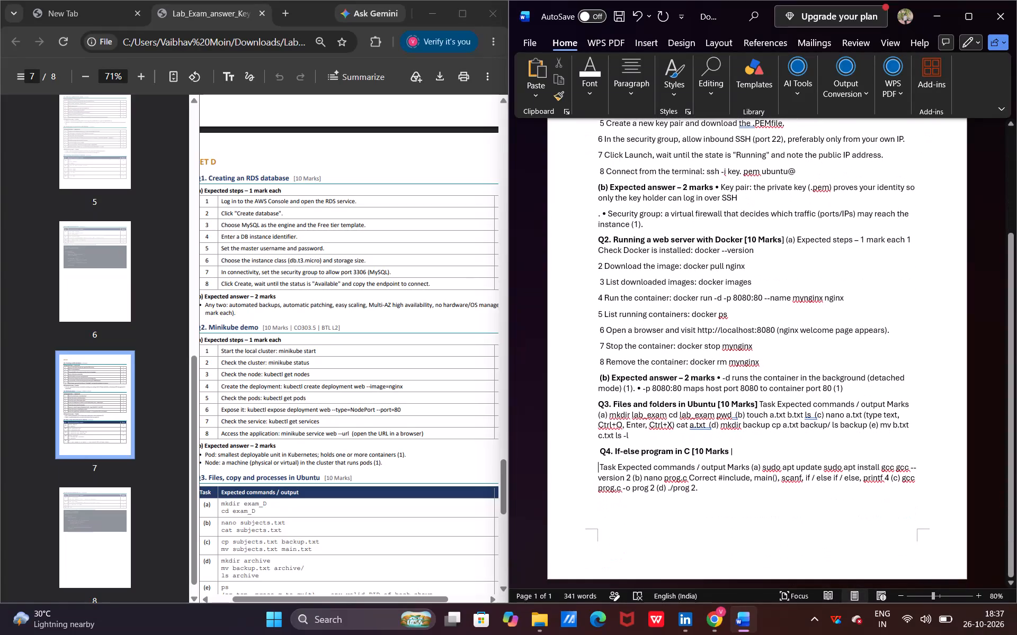
scroll(840, 277, down, 3)
scroll(729, 306, up, 1)
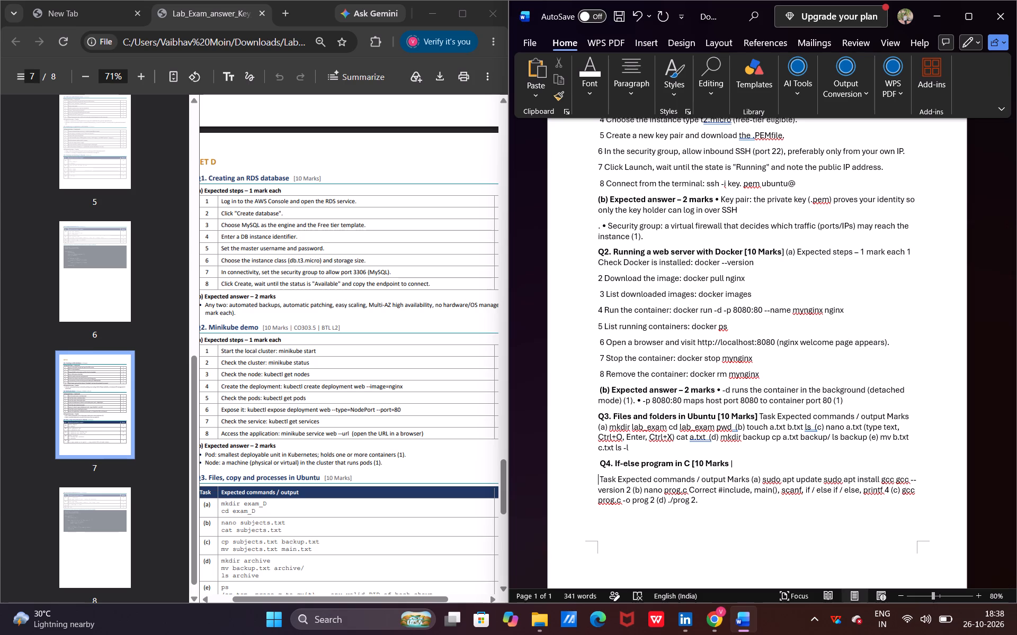
Close the browser window with the answer key PDF and the Word document.
click(1007, 13)
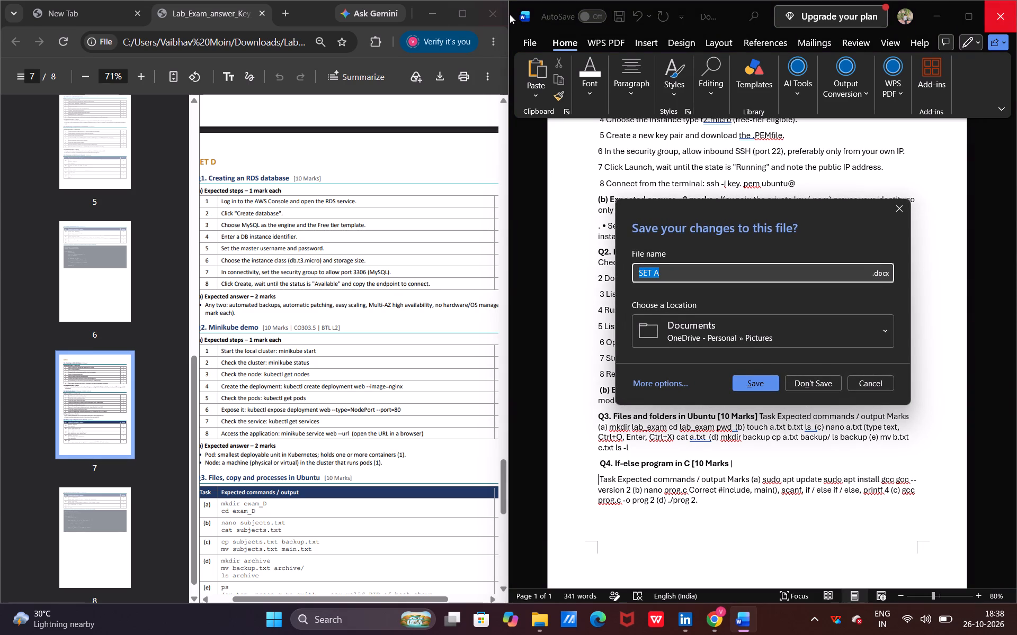
drag(510, 14, 487, 14)
click(487, 14)
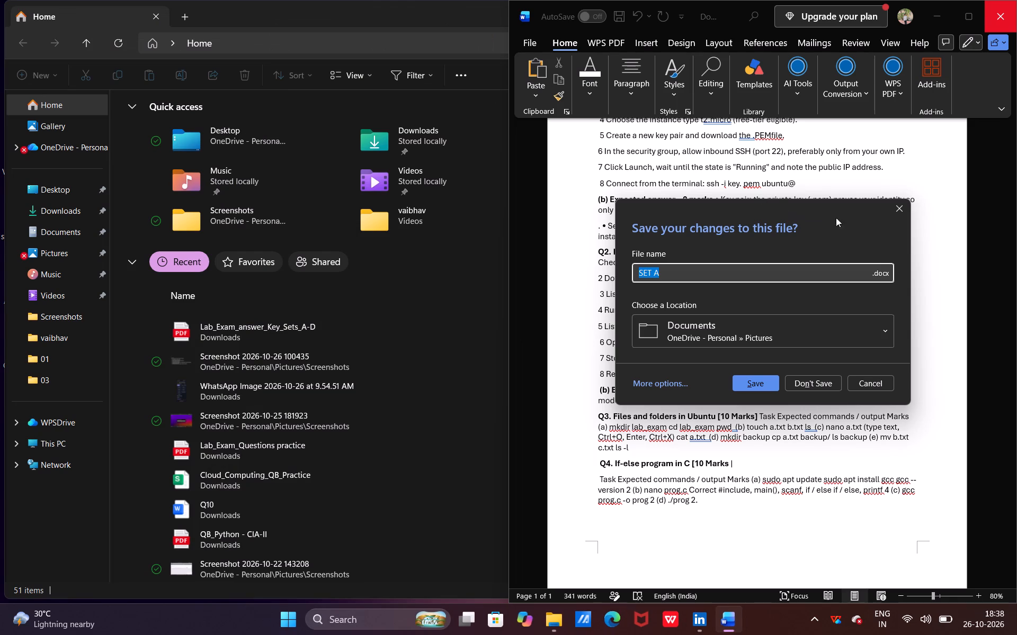
click(898, 210)
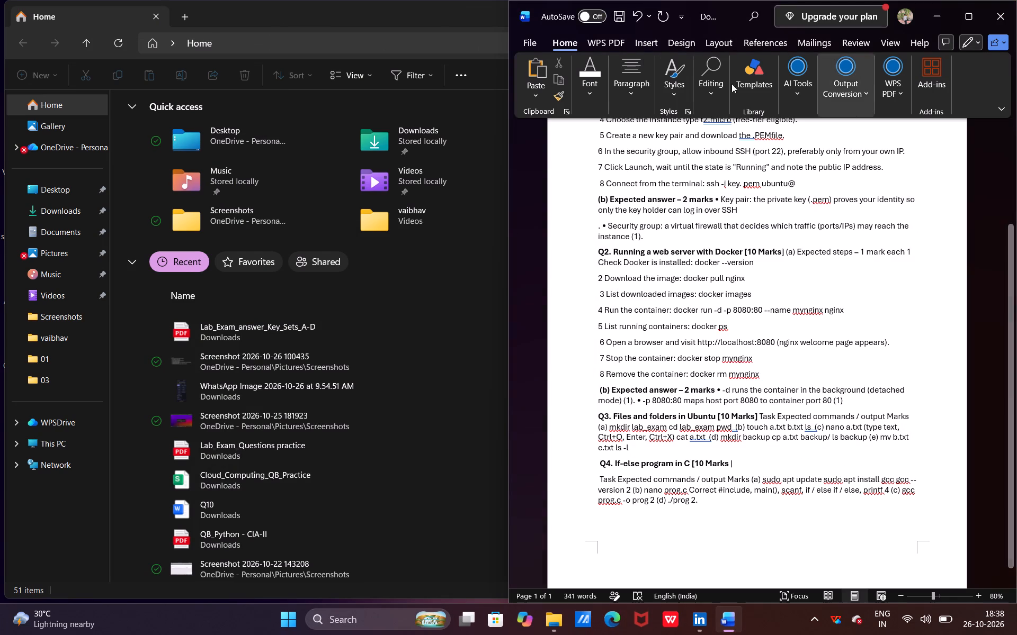
click(1000, 7)
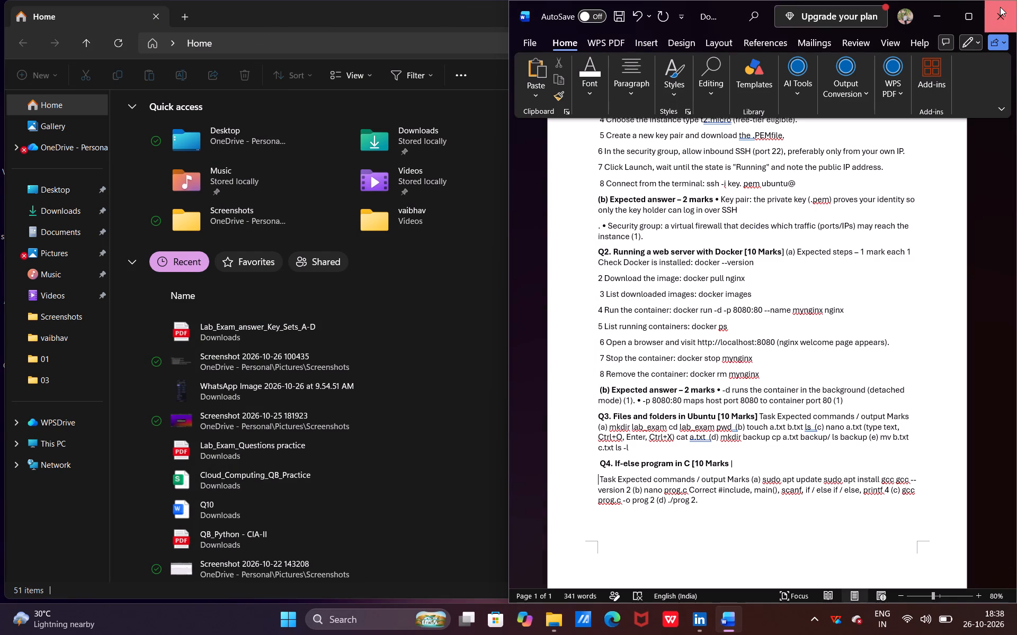